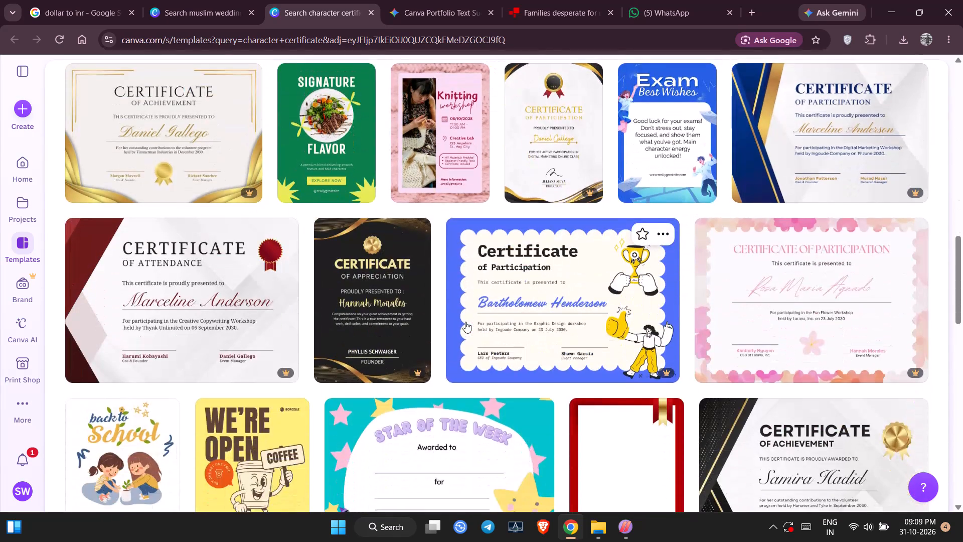
{"action": "scroll", "coordinate": [465, 322], "scroll_direction": "down", "scroll_amount": 1}
{"action": "scroll", "coordinate": [465, 322], "scroll_direction": "up", "scroll_amount": 17}
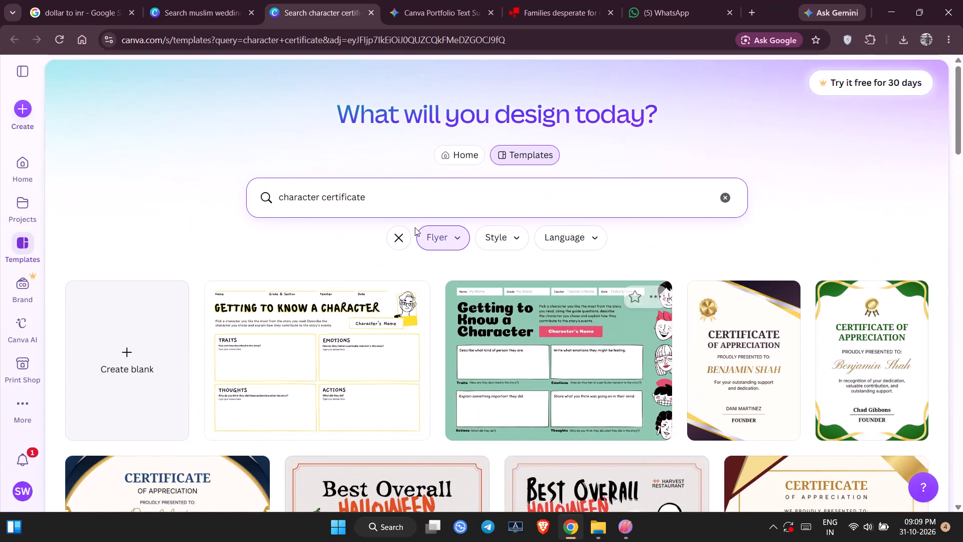
Clear the character certificate search and switch the template category from Flyer to All Categories.
{"action": "left_click", "coordinate": [377, 205]}
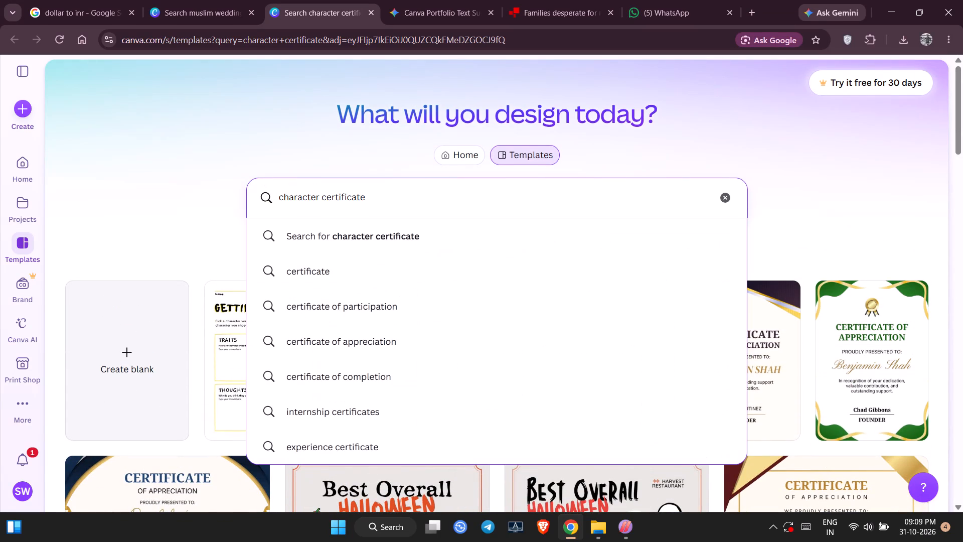
{"action": "left_click_drag", "start_coordinate": [377, 205], "coordinate": [227, 205]}
{"action": "key", "text": "Delete"}
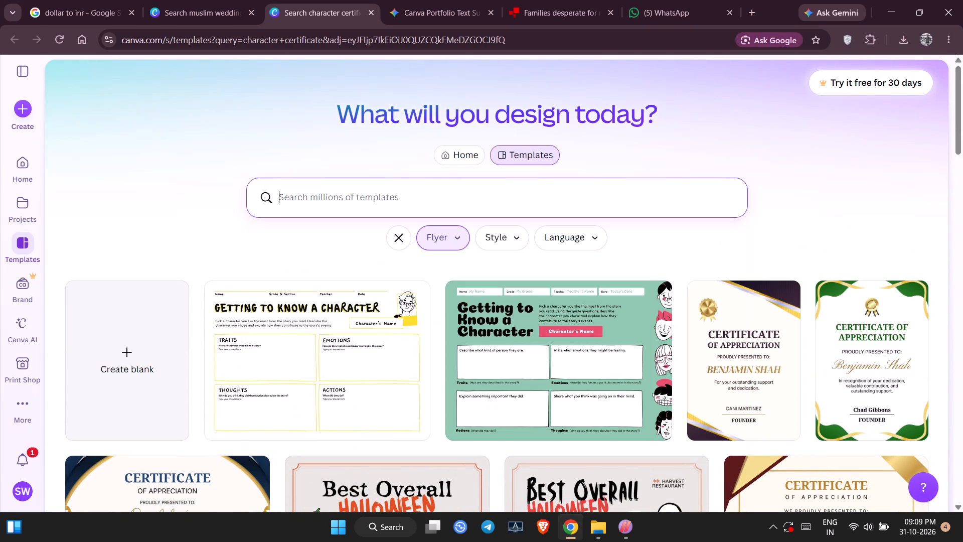
{"action": "left_click", "coordinate": [465, 243]}
{"action": "left_click", "coordinate": [781, 210]}
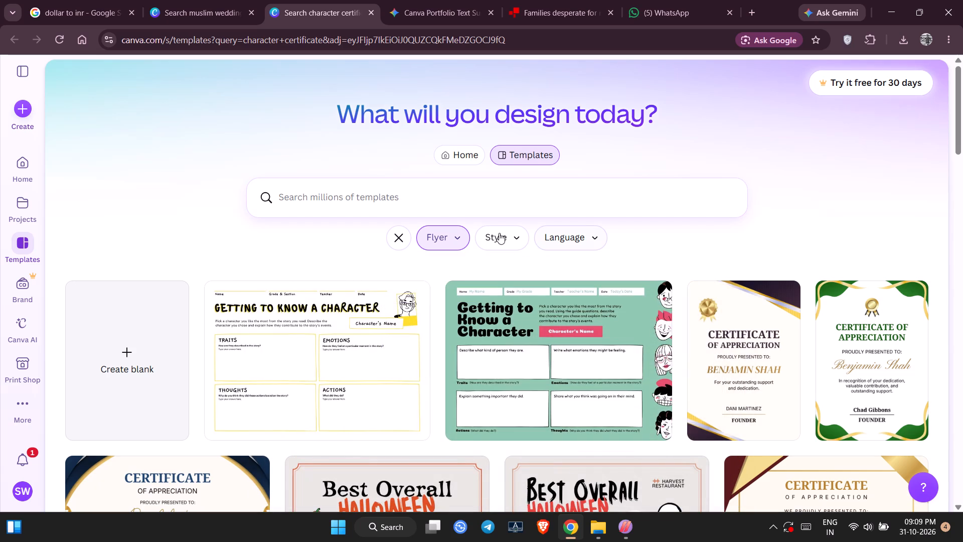
{"action": "left_click", "coordinate": [460, 238]}
{"action": "scroll", "coordinate": [432, 362], "scroll_direction": "down", "scroll_amount": 1}
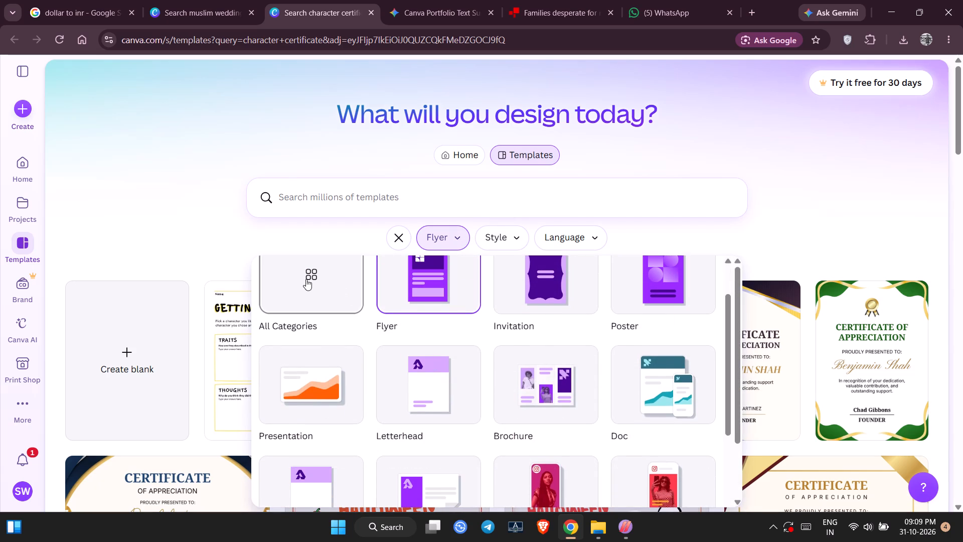
{"action": "left_click", "coordinate": [306, 279]}
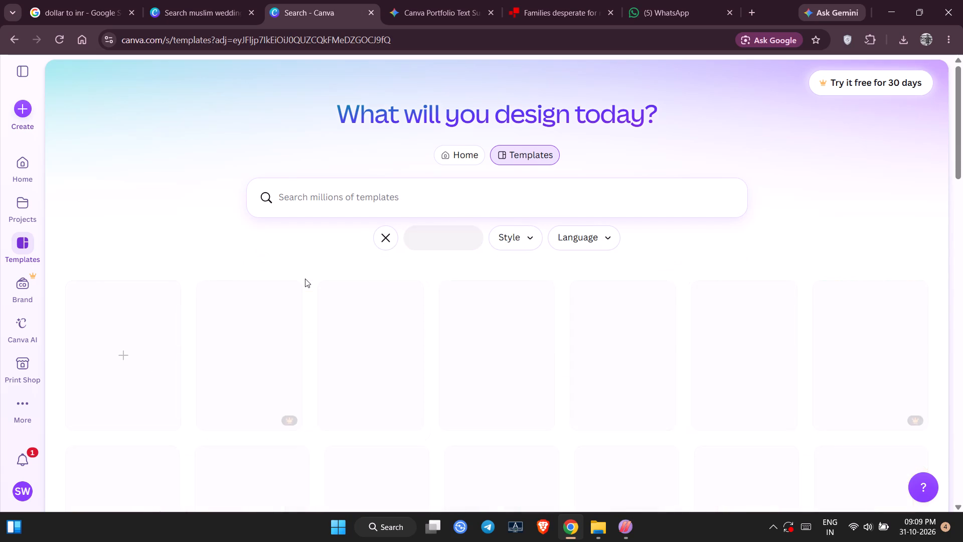
{"action": "scroll", "coordinate": [469, 315], "scroll_direction": "down", "scroll_amount": 2}
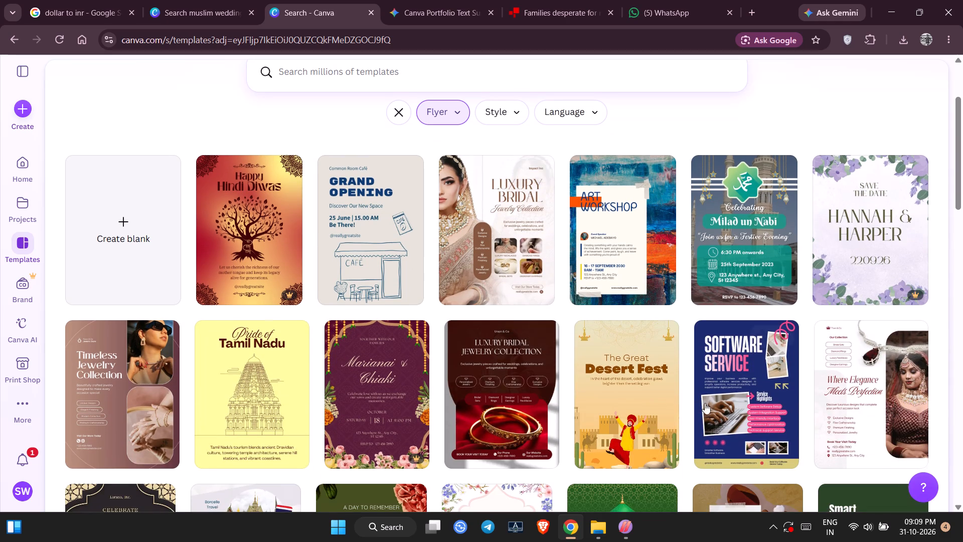
{"action": "scroll", "coordinate": [600, 231], "scroll_direction": "down", "scroll_amount": 2}
{"action": "scroll", "coordinate": [520, 393], "scroll_direction": "up", "scroll_amount": 4}
{"action": "left_click", "coordinate": [457, 244]}
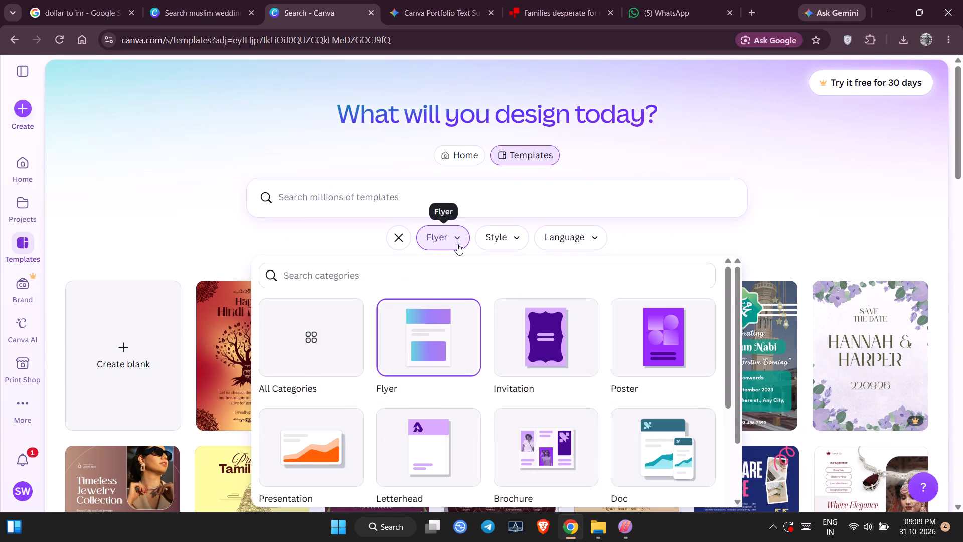
{"action": "left_click", "coordinate": [329, 339]}
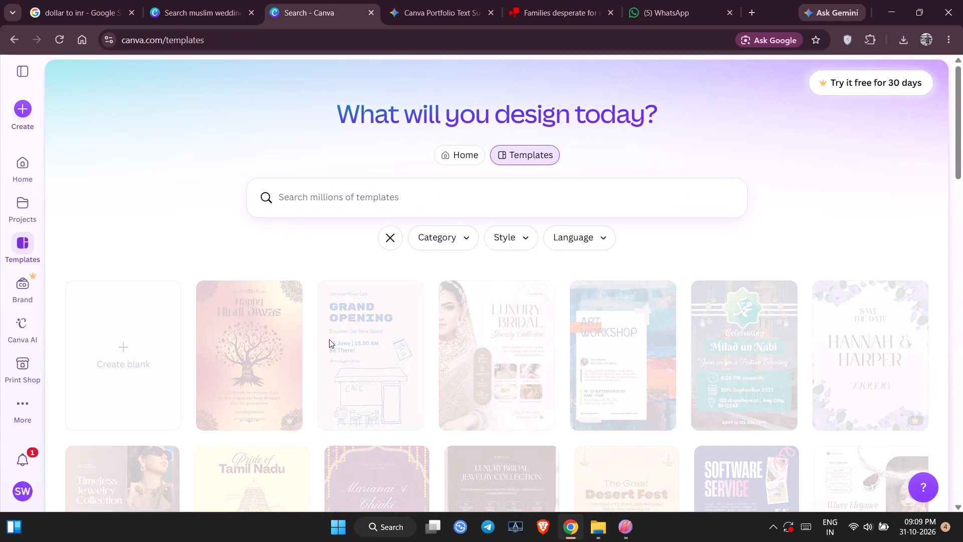
Open the Document category from the Explore templates section.
{"action": "scroll", "coordinate": [539, 328], "scroll_direction": "down", "scroll_amount": 2}
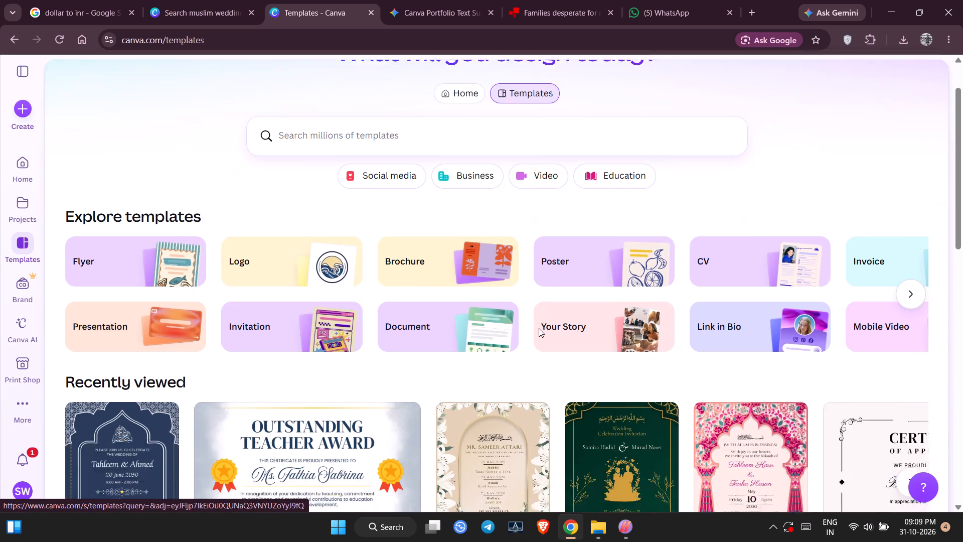
{"action": "scroll", "coordinate": [539, 328], "scroll_direction": "down", "scroll_amount": 1}
{"action": "scroll", "coordinate": [539, 328], "scroll_direction": "up", "scroll_amount": 1}
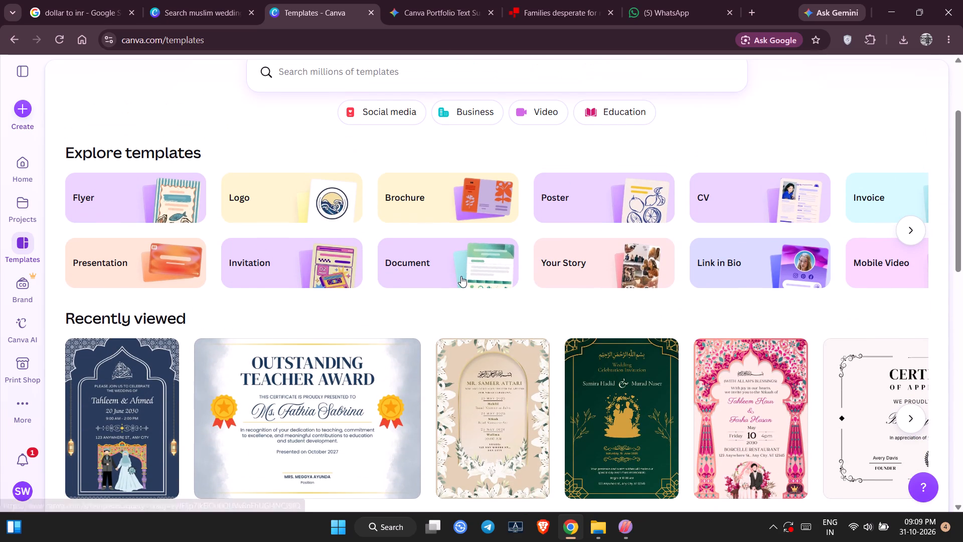
{"action": "left_click", "coordinate": [461, 276]}
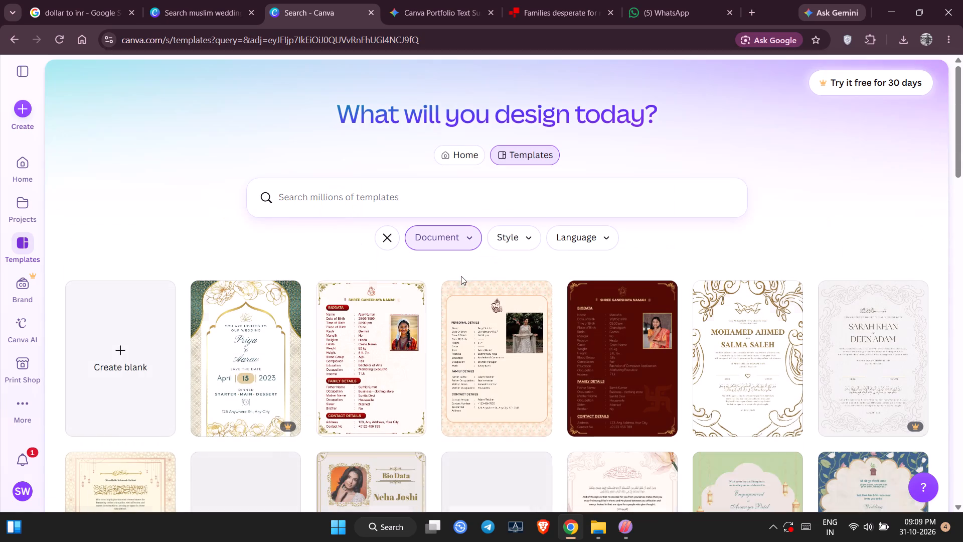
Preview the traditional marriage biodata templates in purple and beige, red and gold, and red beige, and close the preview.
{"action": "scroll", "coordinate": [664, 349], "scroll_direction": "down", "scroll_amount": 2}
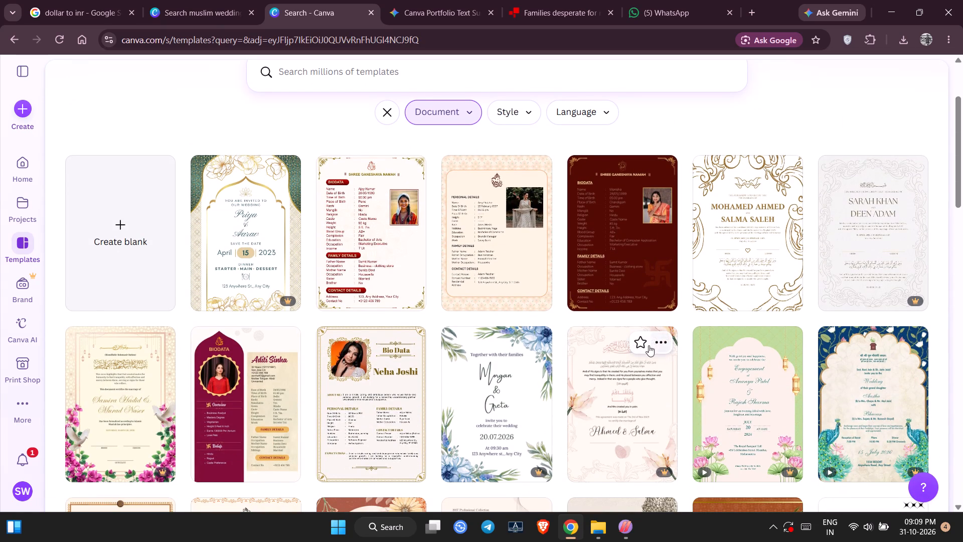
{"action": "scroll", "coordinate": [337, 302], "scroll_direction": "down", "scroll_amount": 1}
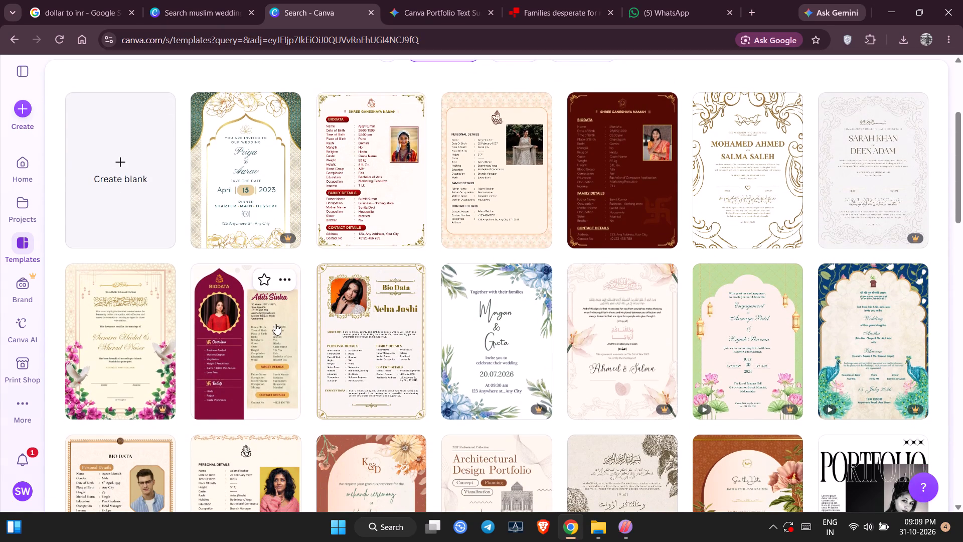
{"action": "left_click", "coordinate": [267, 327]}
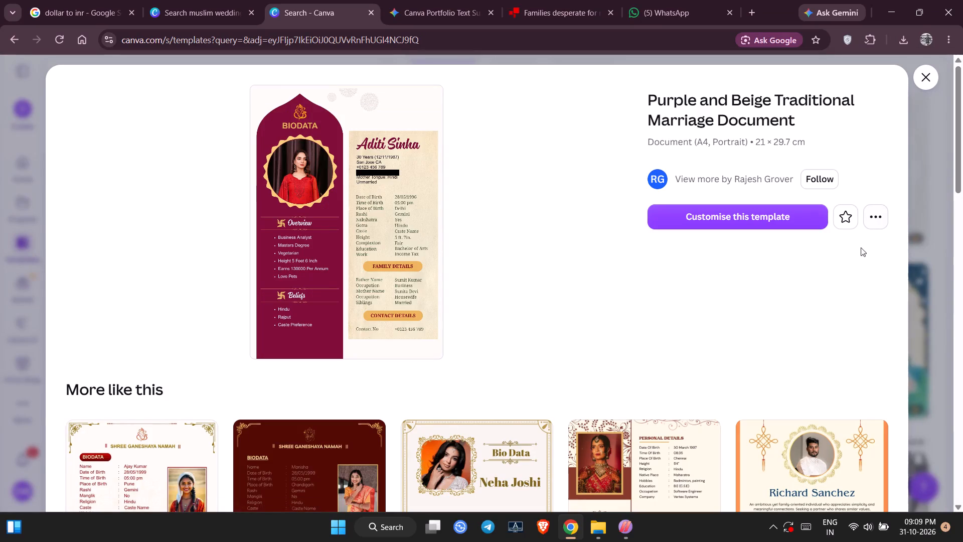
{"action": "left_click", "coordinate": [308, 475]}
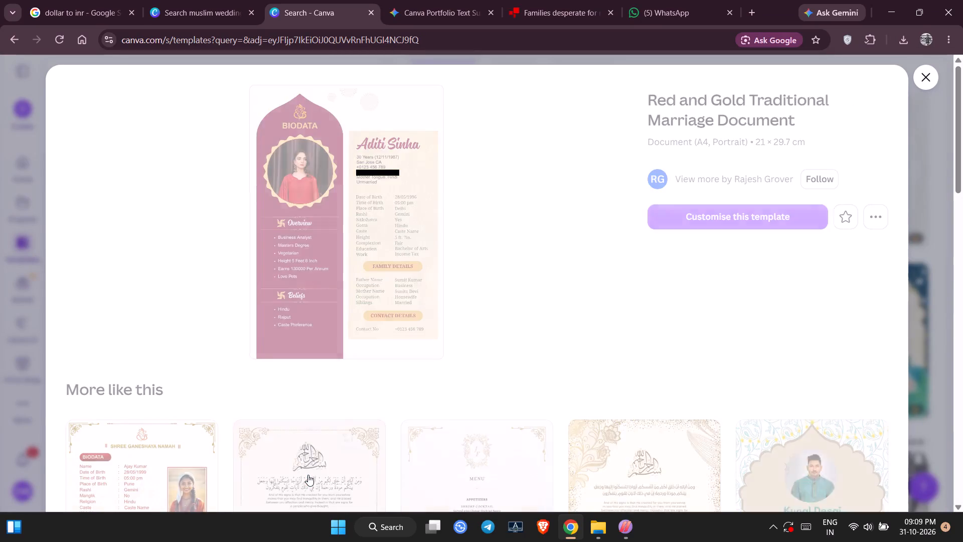
{"action": "left_click", "coordinate": [188, 478]}
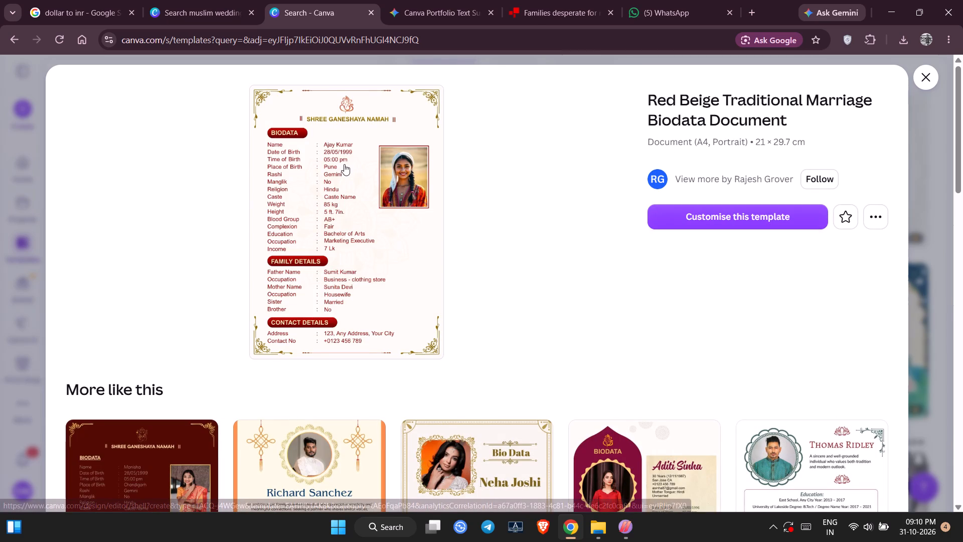
{"action": "left_click", "coordinate": [917, 82]}
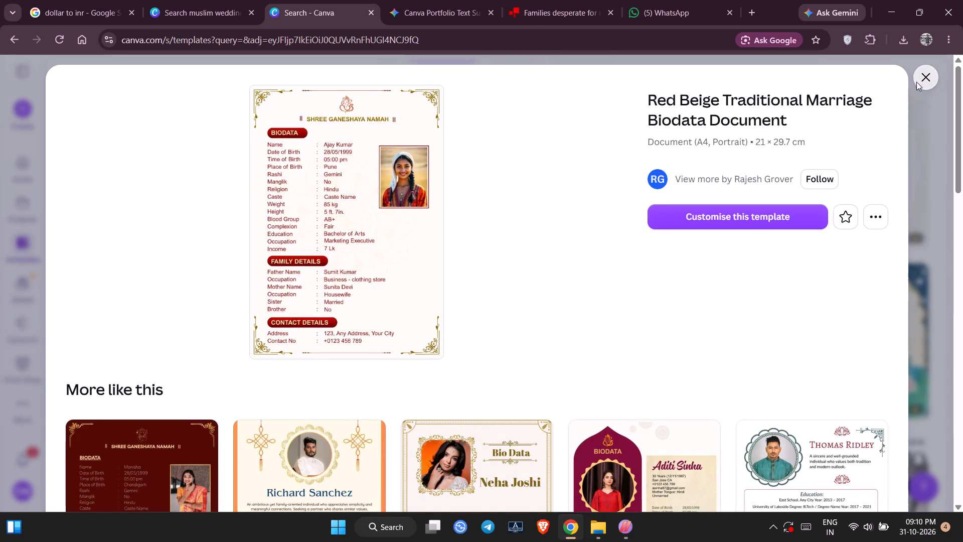
Open the Purple and Beige Traditional Marriage Document template for customising.
{"action": "left_click", "coordinate": [221, 334]}
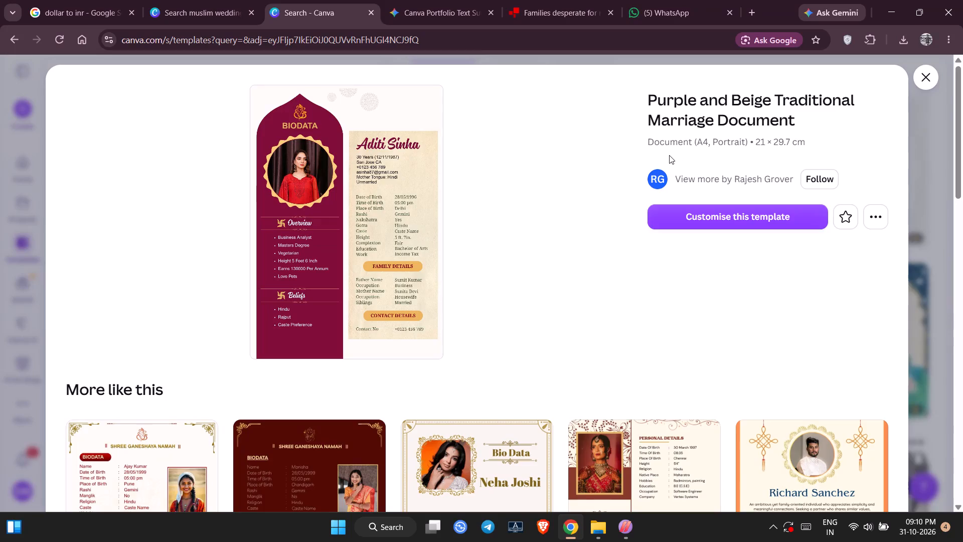
{"action": "left_click", "coordinate": [749, 212]}
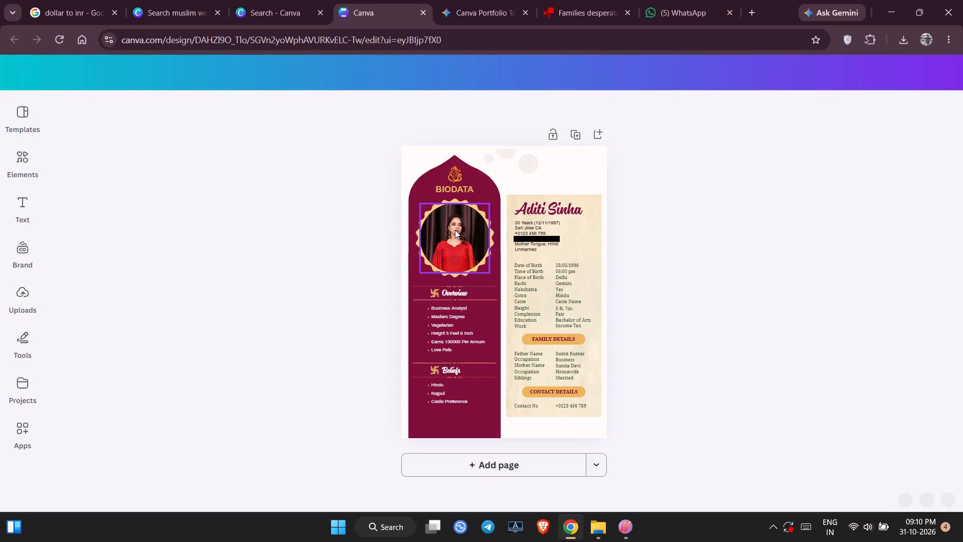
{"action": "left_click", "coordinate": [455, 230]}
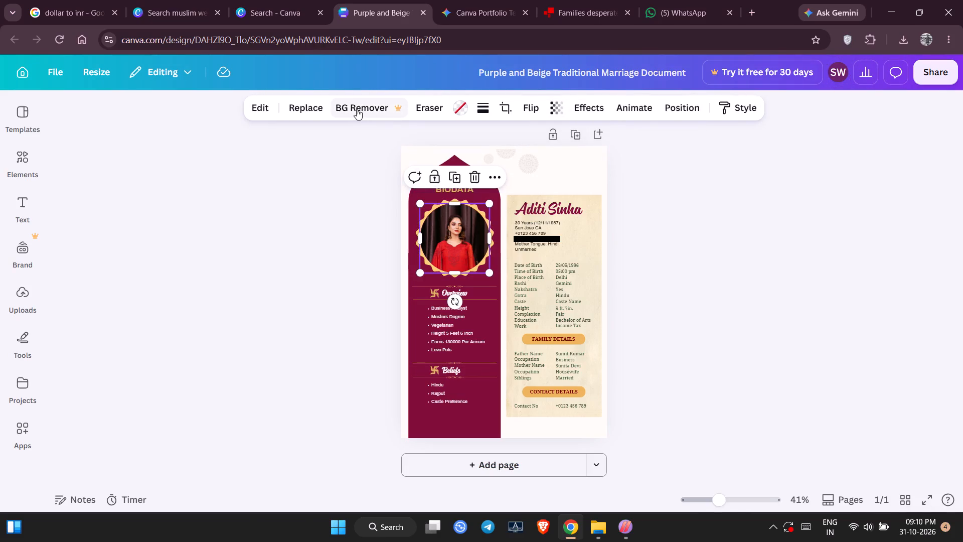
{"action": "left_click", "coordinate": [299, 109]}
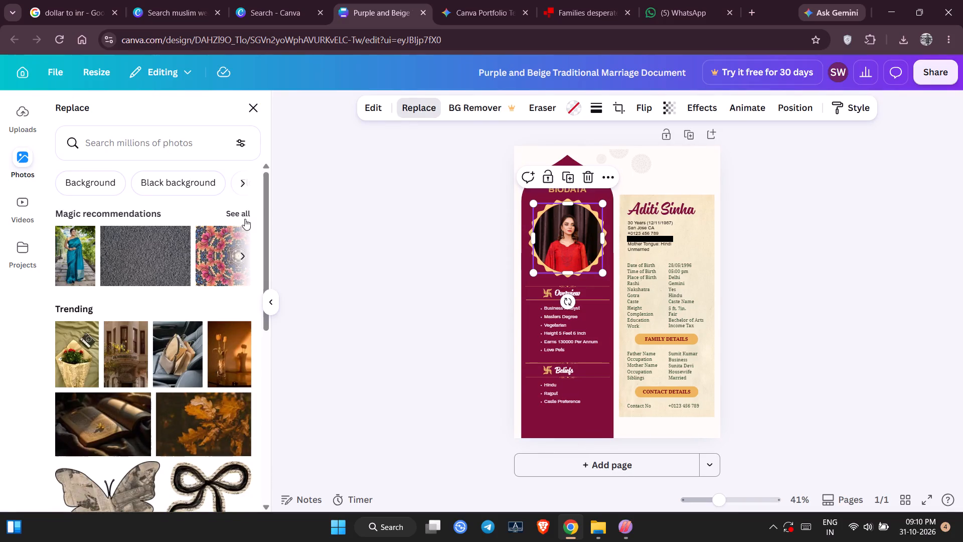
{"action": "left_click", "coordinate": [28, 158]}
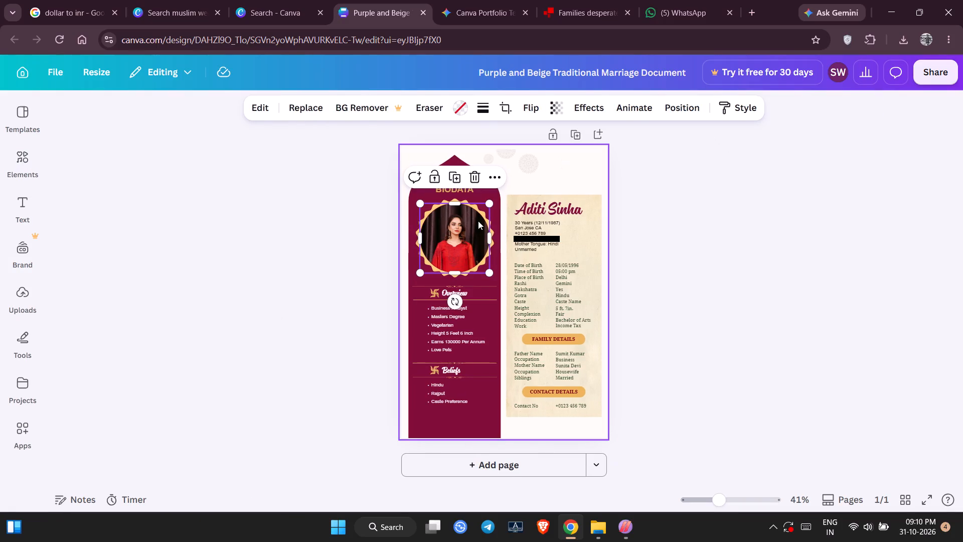
Delete the portrait photo inside the scalloped circular frame below the BIODATA heading.
{"action": "left_click", "coordinate": [463, 232]}
{"action": "right_click", "coordinate": [462, 232]}
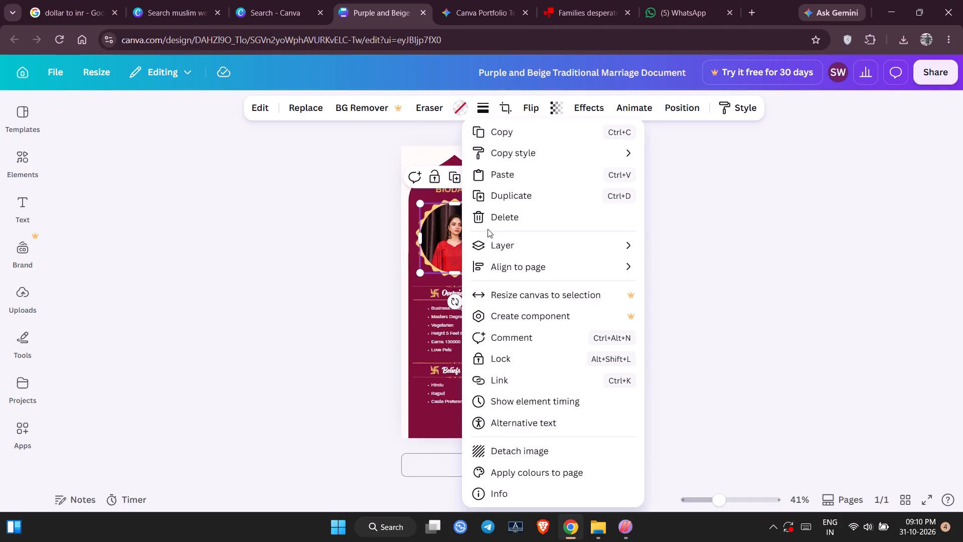
{"action": "left_click", "coordinate": [524, 223]}
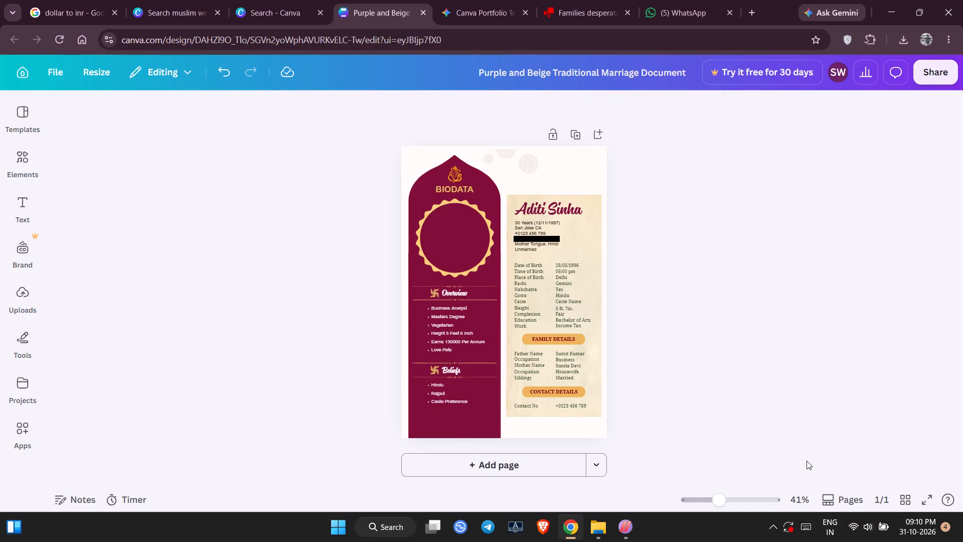
Capture a rectangular screenshot of the biodata page, covering both the maroon panel and the details panel.
{"action": "left_click_drag", "start_coordinate": [722, 504], "coordinate": [726, 502]}
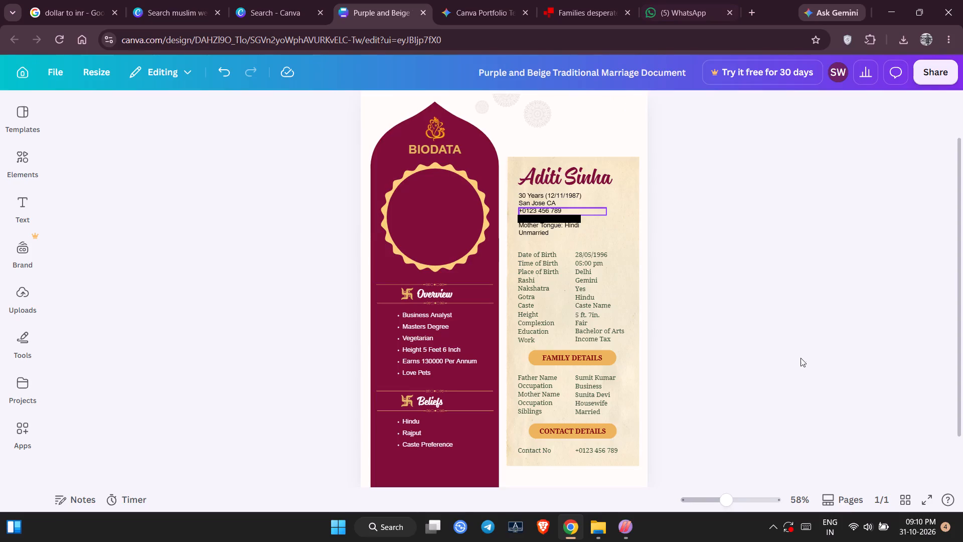
{"action": "key", "text": "shift+super+s"}
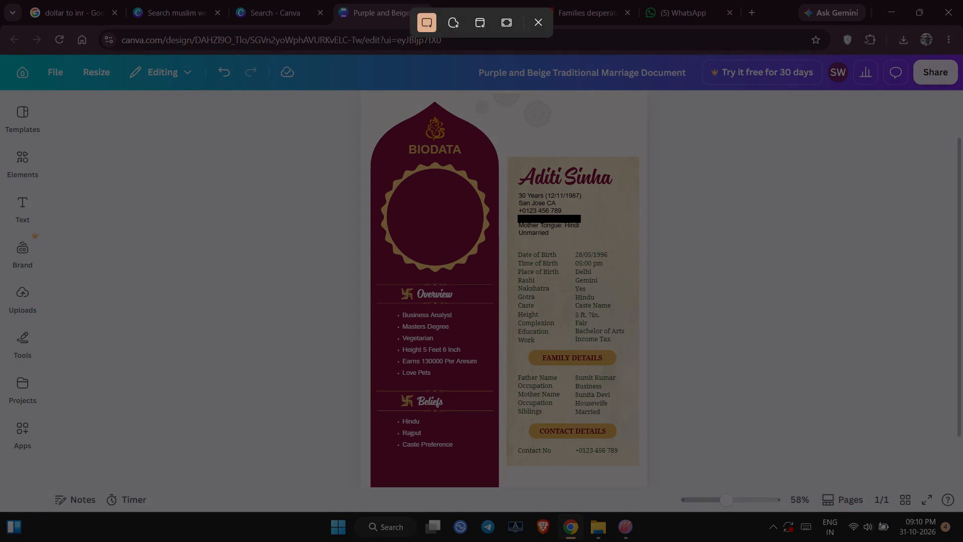
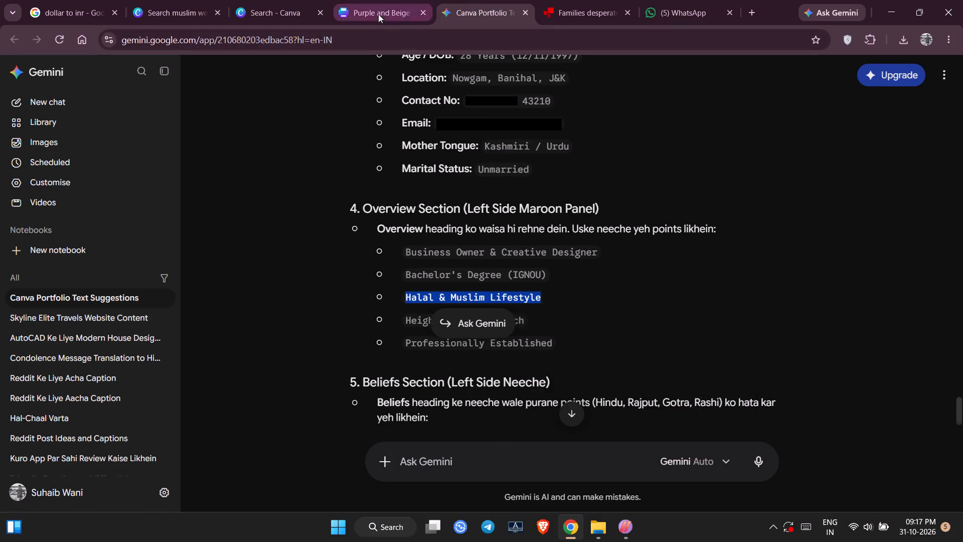
{"action": "left_click", "coordinate": [378, 14]}
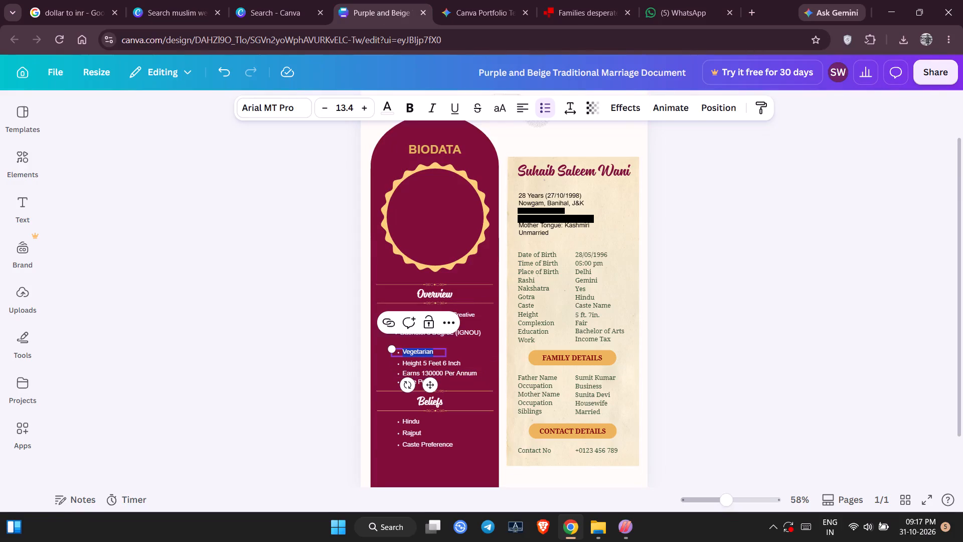
{"action": "right_click", "coordinate": [427, 352]}
{"action": "left_click", "coordinate": [487, 111]}
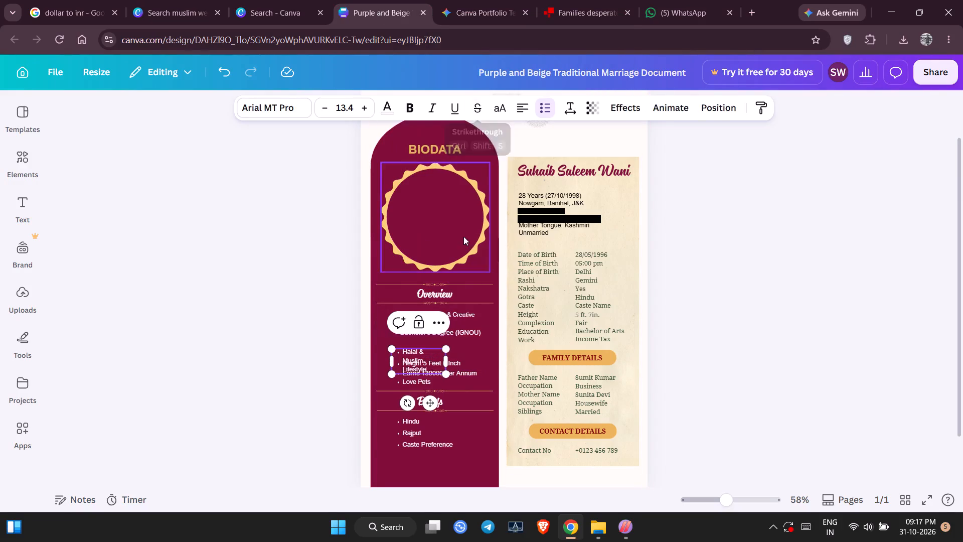
{"action": "left_click_drag", "start_coordinate": [448, 361], "coordinate": [477, 345]}
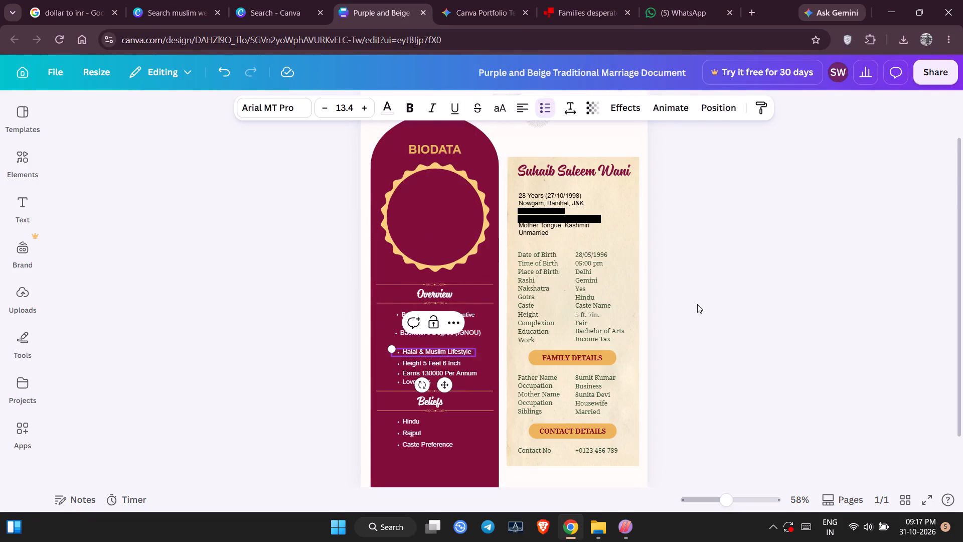
{"action": "left_click", "coordinate": [697, 304]}
Shift the "Halal & Muslim Lifestyle" bullet up and left to line up closely beneath "Bachelor's Degree (IGNOU)".
{"action": "left_click", "coordinate": [459, 352]}
{"action": "key", "text": "Up"}
{"action": "key", "text": "Up"}
{"action": "key", "text": "Up"}
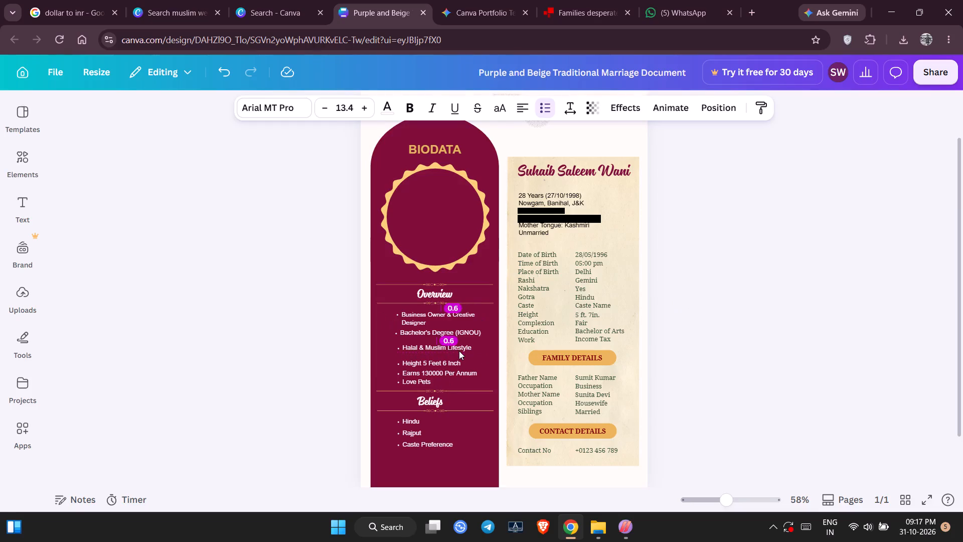
{"action": "key", "text": "Up"}
{"action": "key", "text": "Left"}
{"action": "key", "text": "Left"}
{"action": "key", "text": "Up"}
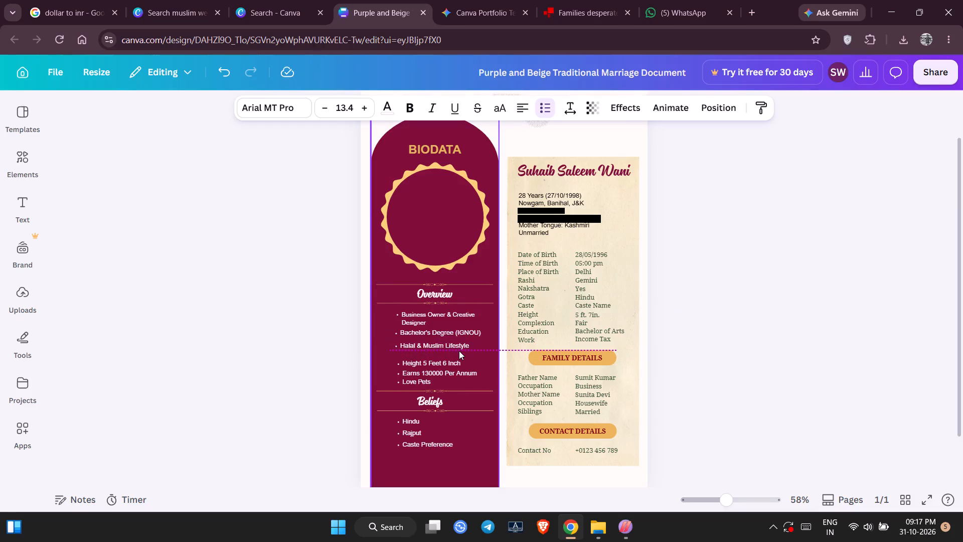
{"action": "key", "text": "Up"}
{"action": "left_click", "coordinate": [733, 286]}
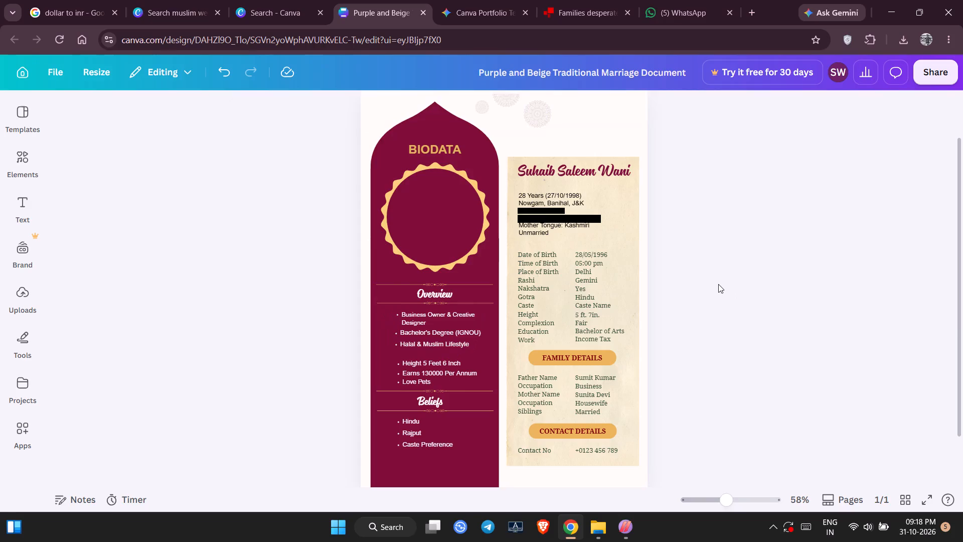
Delete the gold scalloped circle frame between the BIODATA title and the Overview heading.
{"action": "left_click", "coordinate": [436, 245]}
{"action": "left_click", "coordinate": [456, 305]}
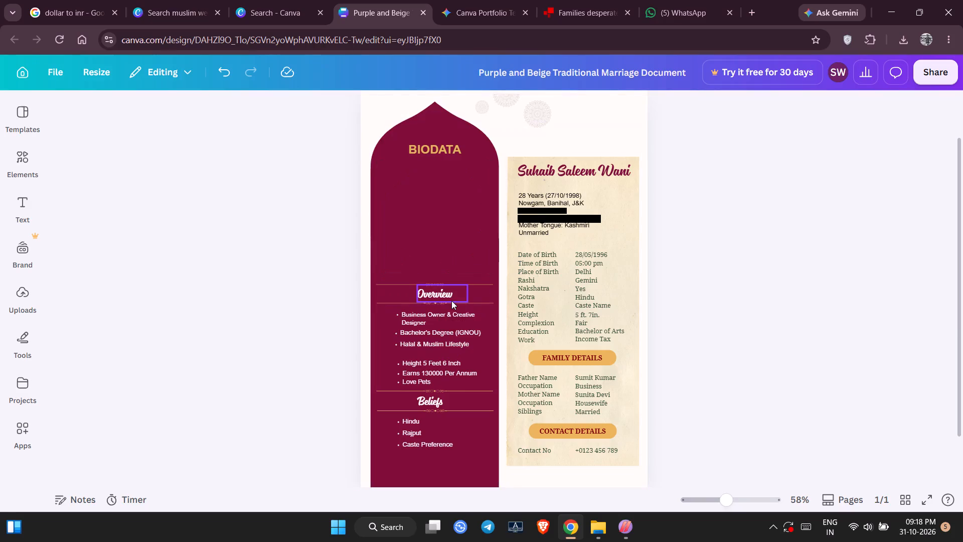
Move the gold divider line above the Overview heading up to just below the BIODATA title.
{"action": "left_click", "coordinate": [447, 298]}
{"action": "left_click", "coordinate": [773, 216]}
{"action": "left_click", "coordinate": [477, 283]}
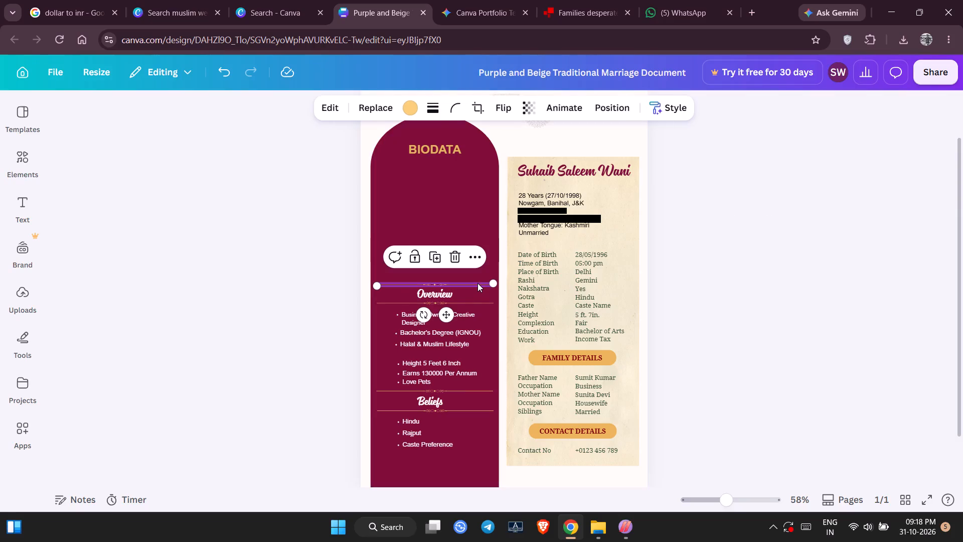
{"action": "key", "text": "Up"}
{"action": "key", "text": "Down"}
{"action": "key", "text": "Up"}
{"action": "key", "text": "Up"}
{"action": "key", "text": "Up"}
{"action": "key", "text": "Up"}
{"action": "key", "text": "Up"}
{"action": "key", "text": "Up"}
{"action": "key", "text": "Up"}
{"action": "key", "text": "Up"}
{"action": "key", "text": "Up"}
{"action": "key", "text": "Up"}
{"action": "key", "text": "Up"}
{"action": "key", "text": "Up"}
{"action": "key", "text": "Up"}
{"action": "key", "text": "Up"}
{"action": "key", "text": "Up"}
{"action": "key", "text": "Up"}
{"action": "key", "text": "Up"}
{"action": "key", "text": "Up"}
{"action": "key", "text": "Up"}
{"action": "key", "text": "Up"}
{"action": "key", "text": "Up"}
{"action": "key", "text": "Up"}
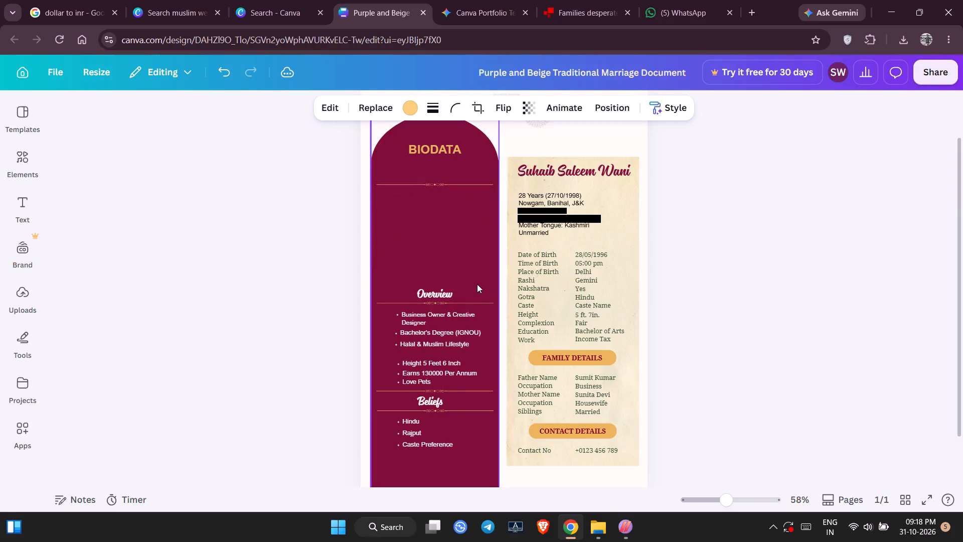
Move the Overview heading up to sit just beneath the relocated gold divider line.
{"action": "left_click", "coordinate": [451, 294]}
{"action": "key", "text": "Up"}
{"action": "key", "text": "Up"}
{"action": "key", "text": "Up"}
{"action": "key", "text": "Up"}
{"action": "key", "text": "Up"}
{"action": "key", "text": "Up"}
{"action": "key", "text": "Up"}
{"action": "key", "text": "Up"}
{"action": "key", "text": "Up"}
{"action": "key", "text": "Up"}
{"action": "key", "text": "Up"}
{"action": "key", "text": "Up"}
{"action": "key", "text": "Up"}
{"action": "key", "text": "Up"}
{"action": "key", "text": "Up"}
{"action": "key", "text": "Up"}
{"action": "key", "text": "Up"}
{"action": "key", "text": "Up"}
{"action": "key", "text": "Up"}
{"action": "key", "text": "Up"}
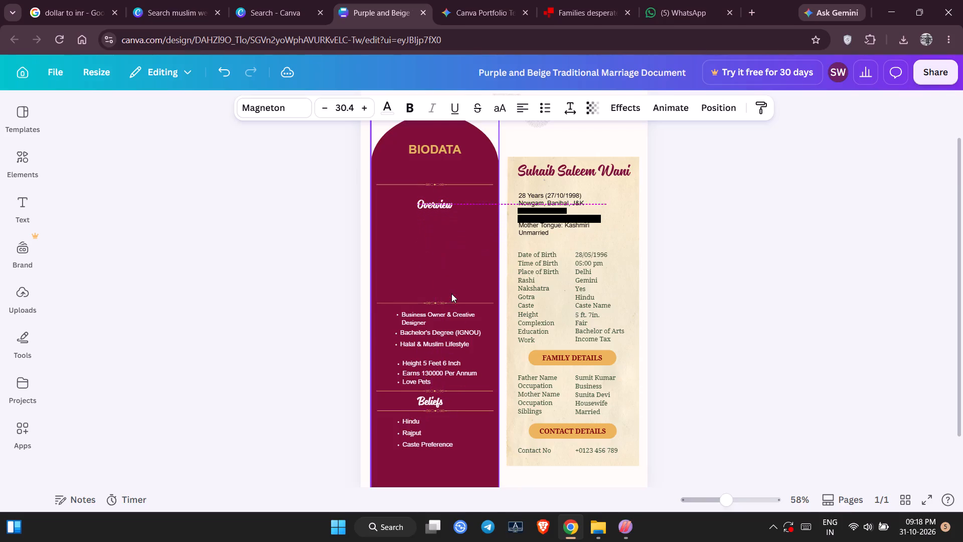
{"action": "key", "text": "Up"}
{"action": "key", "text": "Up"}
{"action": "key", "text": "Up"}
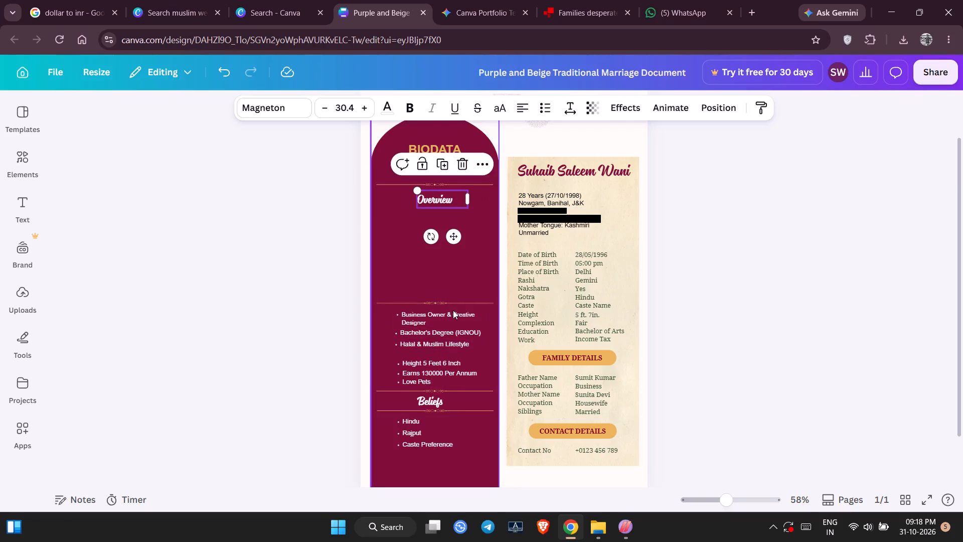
Move the second gold divider line up to sit just beneath the relocated Overview heading.
{"action": "left_click", "coordinate": [455, 302]}
{"action": "key", "text": "Up"}
{"action": "key", "text": "Up"}
{"action": "key", "text": "Up"}
{"action": "key", "text": "Up"}
{"action": "key", "text": "Up"}
{"action": "key", "text": "Up"}
{"action": "key", "text": "Up"}
{"action": "key", "text": "Up"}
{"action": "key", "text": "Up"}
{"action": "key", "text": "Up"}
{"action": "key", "text": "Up"}
{"action": "key", "text": "Up"}
{"action": "key", "text": "Up"}
{"action": "key", "text": "Up"}
{"action": "key", "text": "Up"}
{"action": "key", "text": "Up"}
{"action": "key", "text": "Up"}
{"action": "key", "text": "Up"}
{"action": "key", "text": "Up"}
{"action": "key", "text": "Up"}
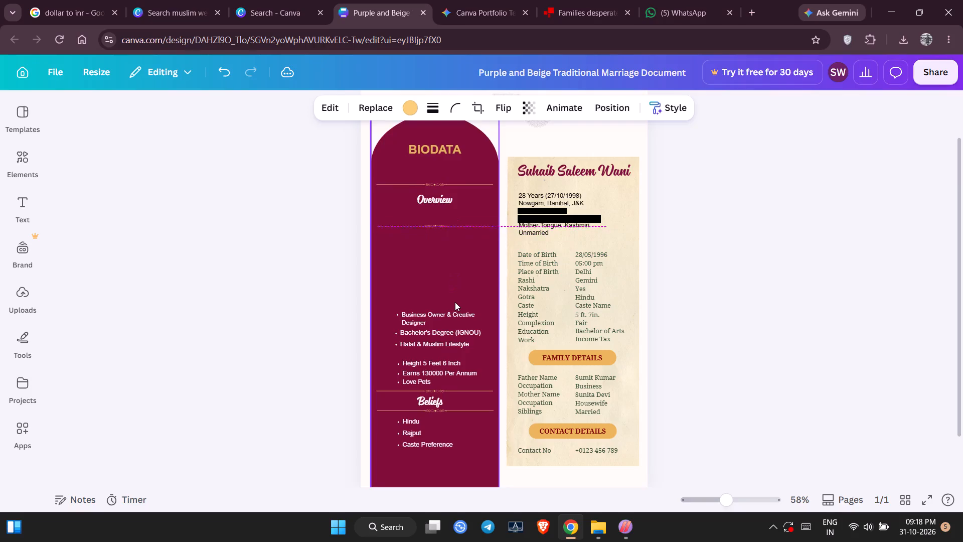
{"action": "key", "text": "Up"}
{"action": "key", "text": "Up"}
Move the "Business Owner & Creative Designer" bullet up and slightly left, just beneath the Overview heading's lower divider.
{"action": "left_click", "coordinate": [454, 314]}
{"action": "key", "text": "Up"}
{"action": "key", "text": "Up"}
{"action": "key", "text": "Up"}
{"action": "key", "text": "Up"}
{"action": "key", "text": "Up"}
{"action": "key", "text": "Up"}
{"action": "key", "text": "Up"}
{"action": "key", "text": "Up"}
{"action": "key", "text": "Up"}
{"action": "key", "text": "Up"}
{"action": "key", "text": "Up"}
{"action": "key", "text": "Up"}
{"action": "key", "text": "Up"}
{"action": "key", "text": "Up"}
{"action": "key", "text": "Up"}
{"action": "key", "text": "Up"}
{"action": "key", "text": "Up"}
{"action": "key", "text": "Up"}
{"action": "key", "text": "Up"}
{"action": "key", "text": "Up"}
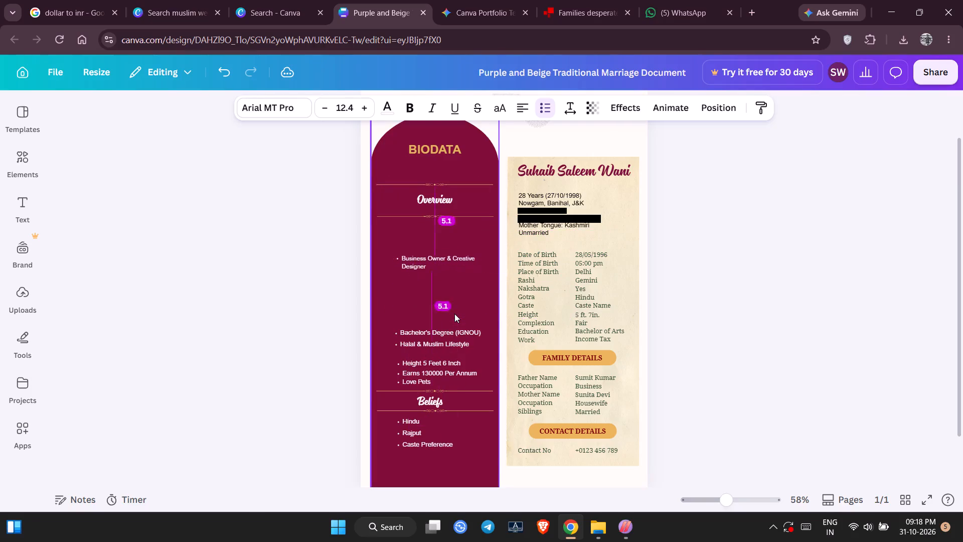
{"action": "key", "text": "Left"}
{"action": "key", "text": "Left"}
{"action": "key", "text": "Left"}
{"action": "key", "text": "Left"}
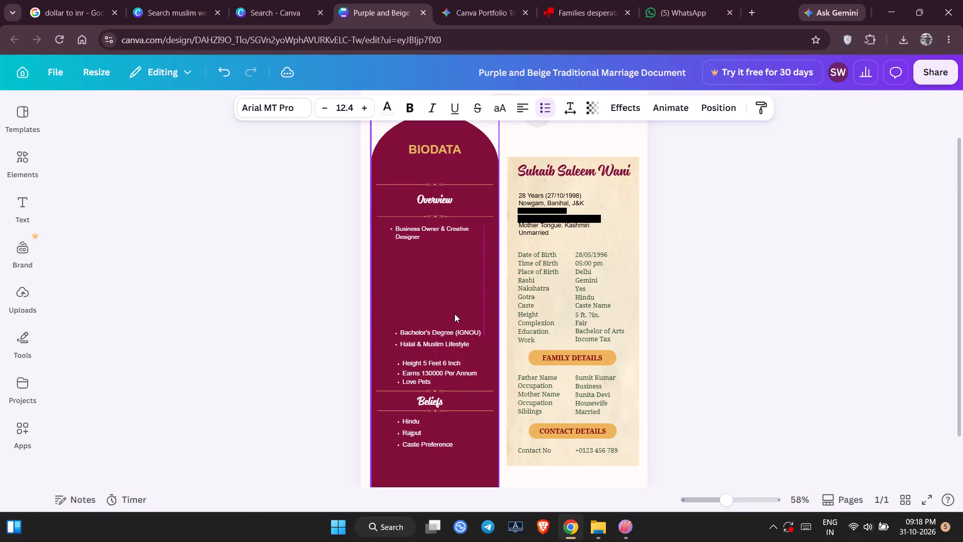
{"action": "key", "text": "Left"}
{"action": "key", "text": "Left"}
{"action": "key", "text": "Left"}
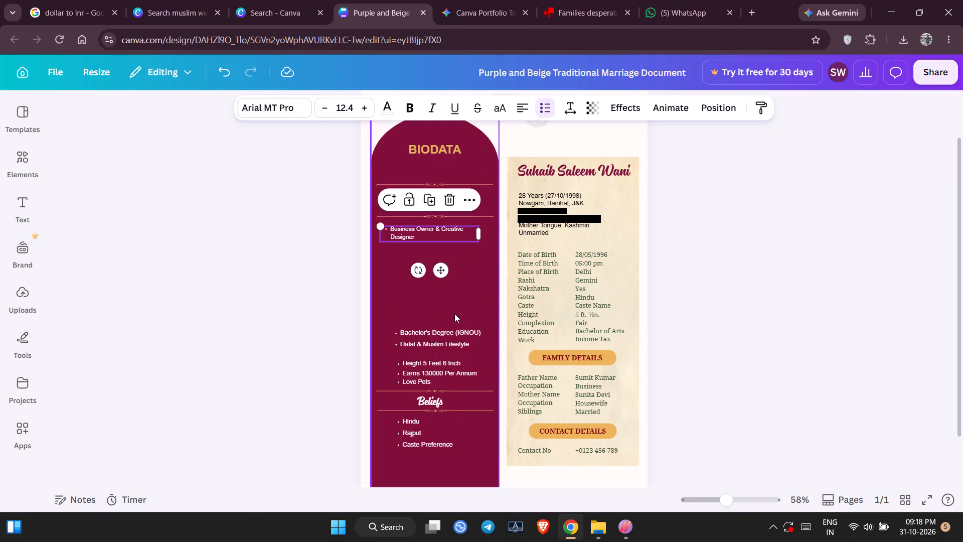
Enlarge the "Business Owner & Creative Designer" text until it fills the width of its box on two lines.
{"action": "triple_click", "coordinate": [359, 100]}
{"action": "left_click", "coordinate": [360, 100]}
{"action": "triple_click", "coordinate": [360, 101]}
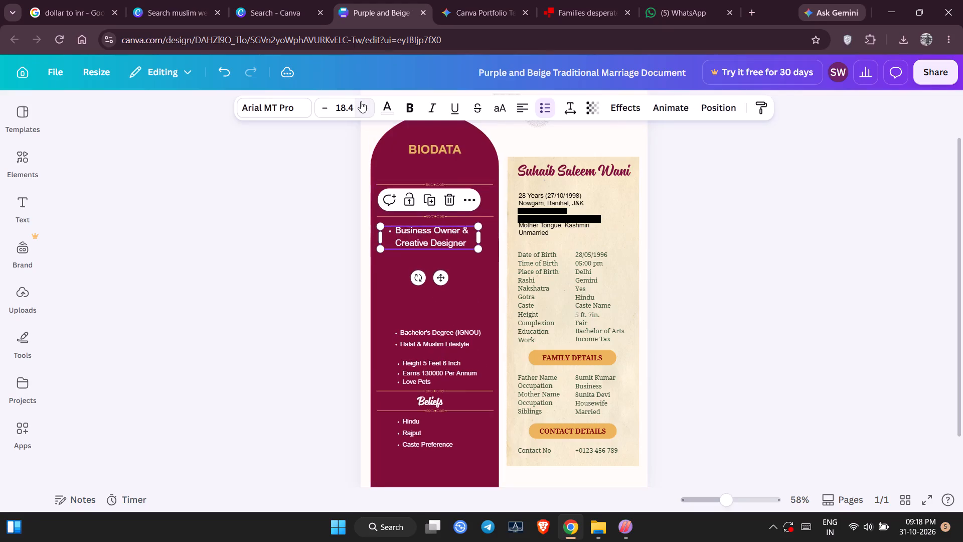
{"action": "left_click", "coordinate": [361, 101]}
{"action": "left_click", "coordinate": [773, 238]}
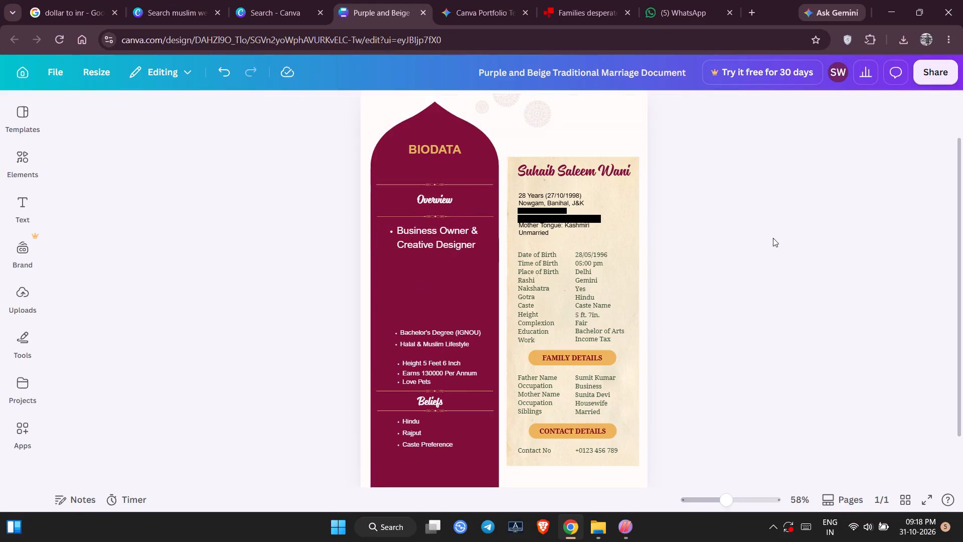
Move the "Bachelor's Degree (IGNOU)" bullet up and slightly left, just beneath "Business Owner & Creative Designer".
{"action": "left_click", "coordinate": [432, 332]}
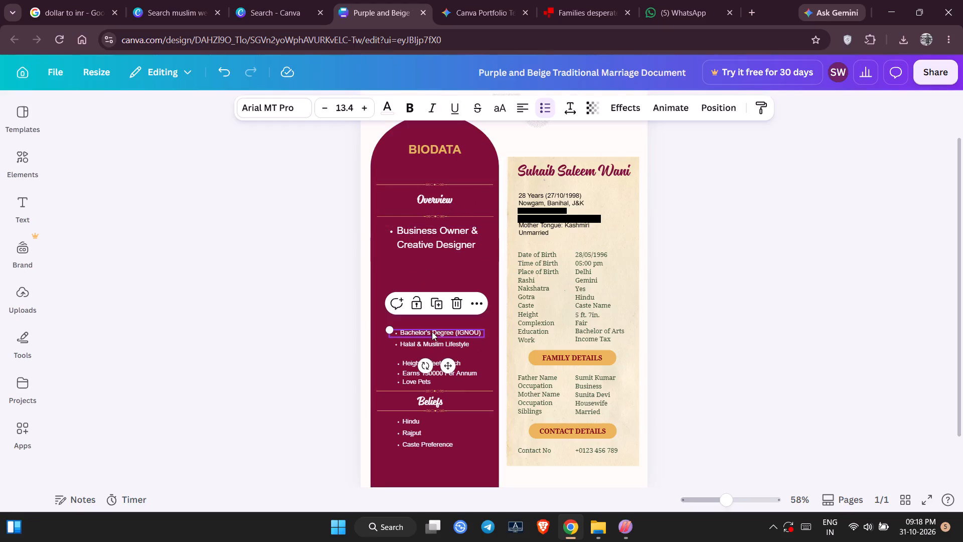
{"action": "key", "text": "Up"}
{"action": "key", "text": "Up"}
{"action": "key", "text": "Up"}
{"action": "key", "text": "Up"}
{"action": "key", "text": "Up"}
{"action": "key", "text": "Up"}
{"action": "key", "text": "Up"}
{"action": "key", "text": "Up"}
{"action": "key", "text": "Up"}
{"action": "key", "text": "Up"}
{"action": "key", "text": "Up"}
{"action": "key", "text": "Up"}
{"action": "key", "text": "Up"}
{"action": "key", "text": "Up"}
{"action": "key", "text": "Up"}
{"action": "key", "text": "Up"}
{"action": "key", "text": "Up"}
{"action": "key", "text": "Up"}
{"action": "key", "text": "Up"}
{"action": "key", "text": "Up"}
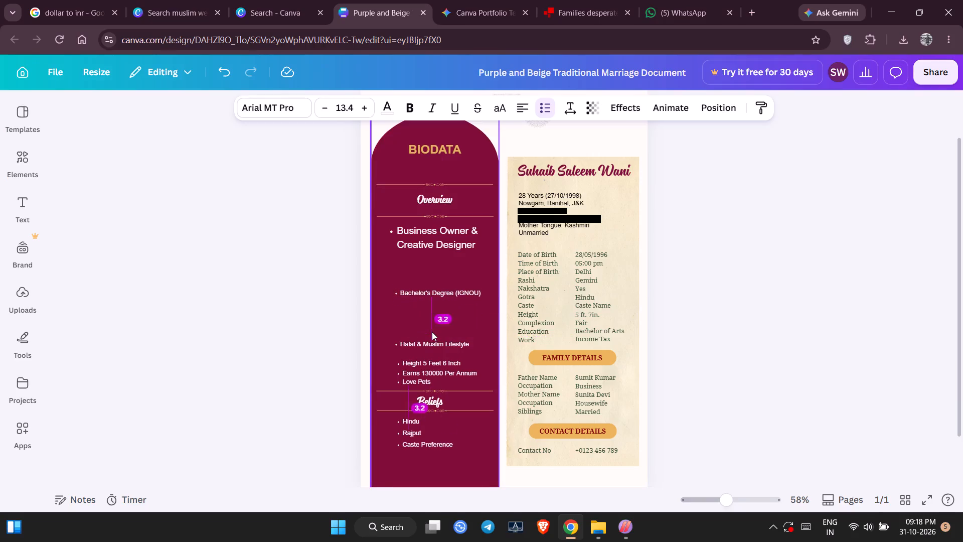
{"action": "key", "text": "Left"}
{"action": "key", "text": "Left"}
{"action": "key", "text": "Left"}
{"action": "key", "text": "Left"}
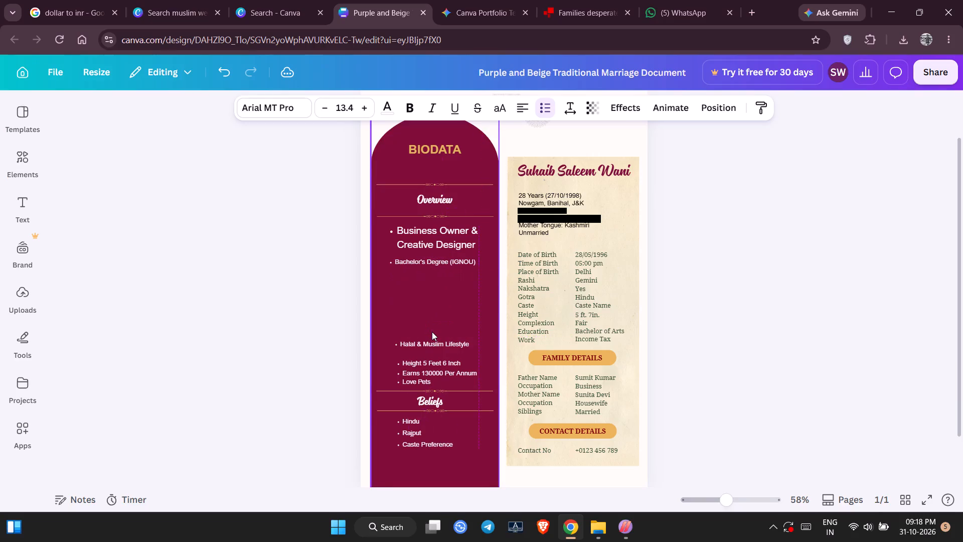
{"action": "key", "text": "Left"}
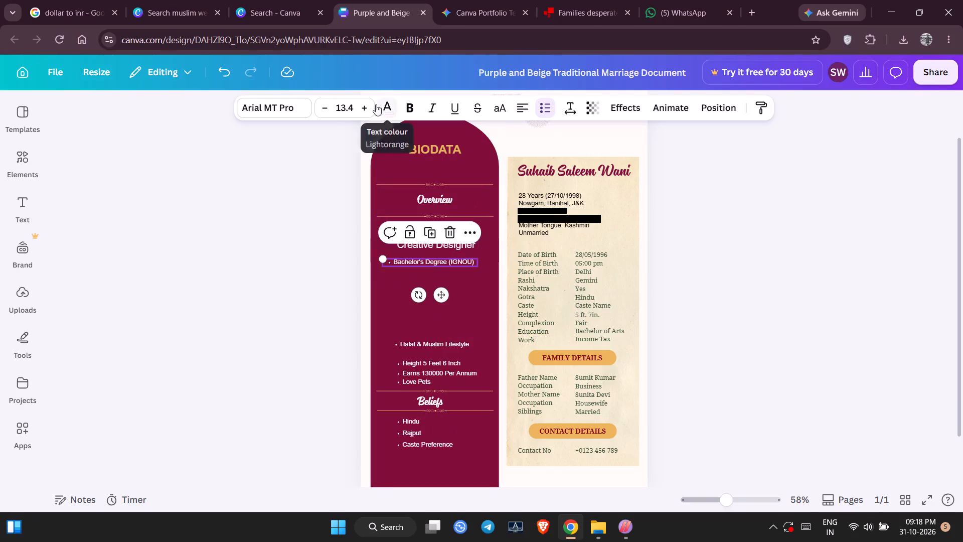
Set the "Bachelor's Degree (IGNOU)" bullet's font size to 20.4.
{"action": "triple_click", "coordinate": [359, 108]}
{"action": "triple_click", "coordinate": [359, 108]}
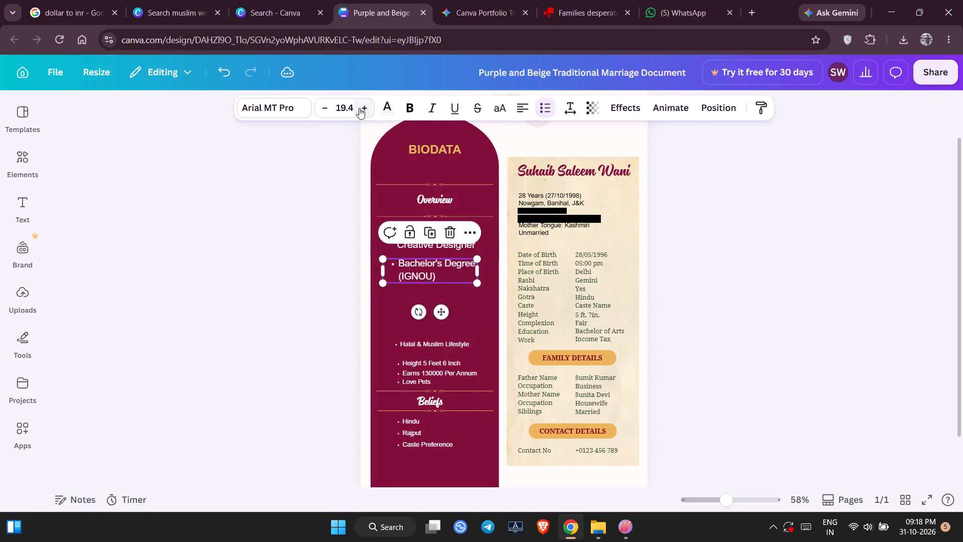
{"action": "left_click", "coordinate": [359, 108]}
{"action": "left_click", "coordinate": [929, 250]}
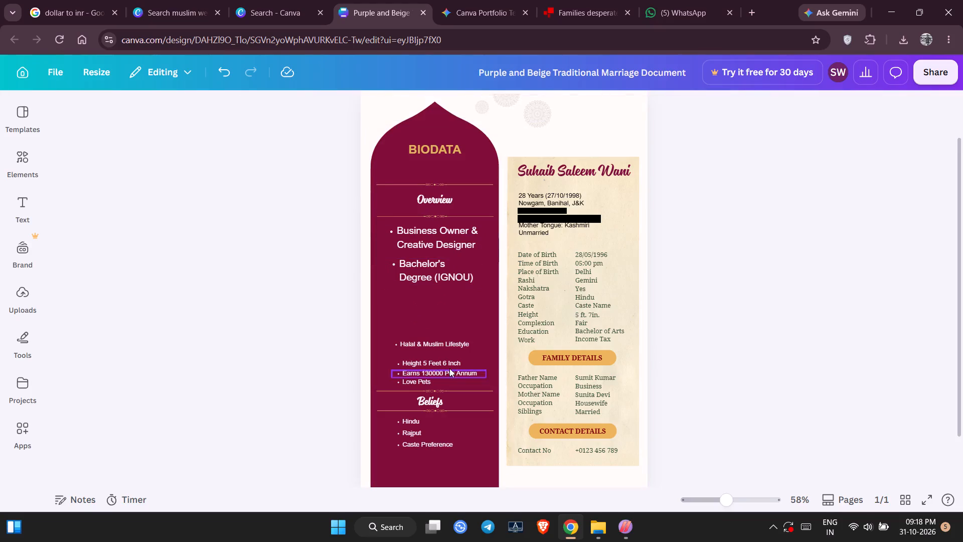
Nudge the "Bachelor's Degree (IGNOU)" bullet slightly up to tighten its gap to the bullet above.
{"action": "left_click", "coordinate": [422, 272]}
{"action": "key", "text": "Down"}
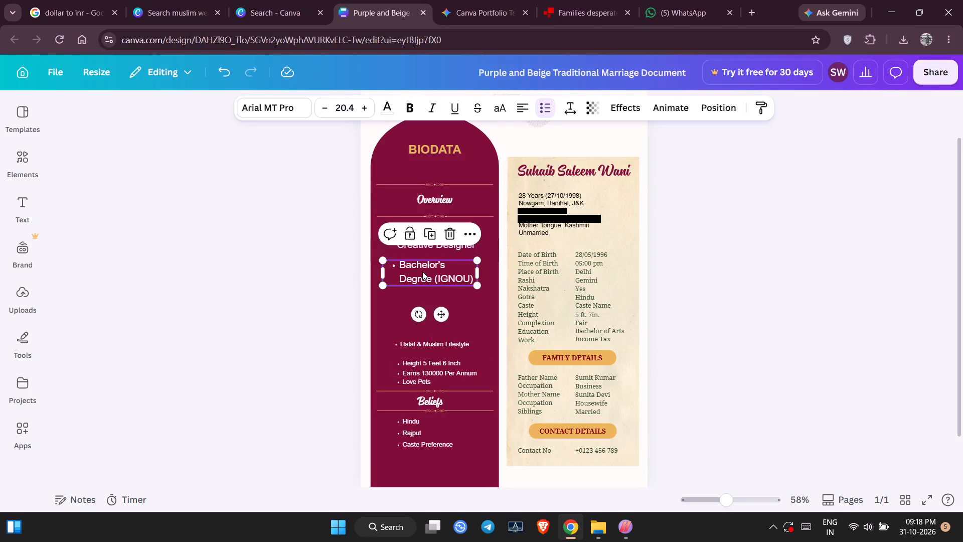
{"action": "key", "text": "Up"}
{"action": "key", "text": "Up"}
{"action": "key", "text": "Up"}
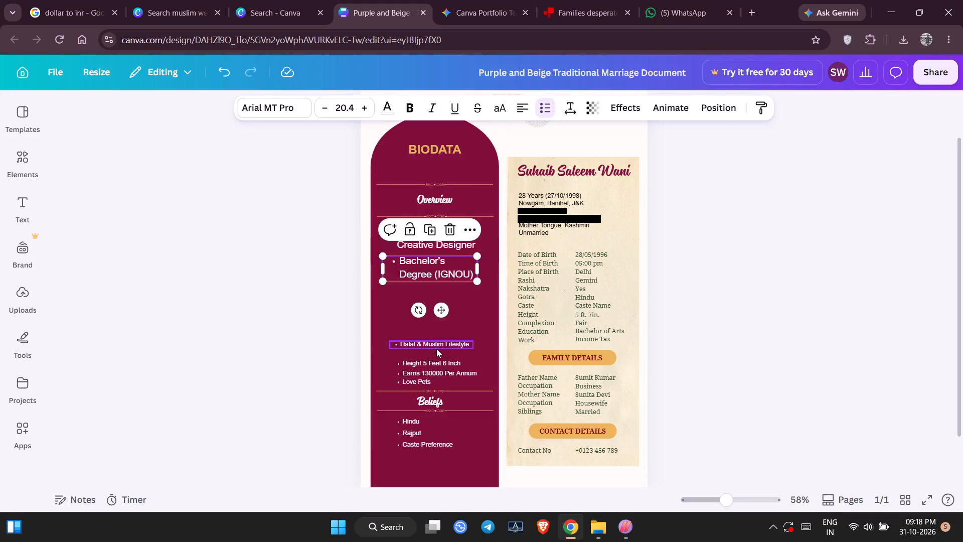
Set the "Halal & Muslim Lifestyle" bullet's font size to 20.4.
{"action": "left_click", "coordinate": [436, 349]}
{"action": "triple_click", "coordinate": [365, 102]}
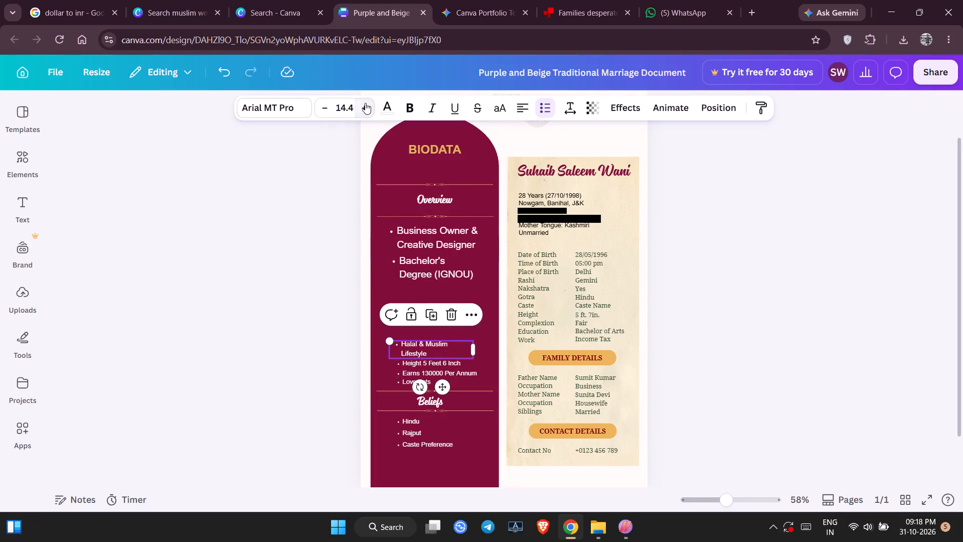
{"action": "triple_click", "coordinate": [364, 103]}
{"action": "left_click", "coordinate": [364, 103]}
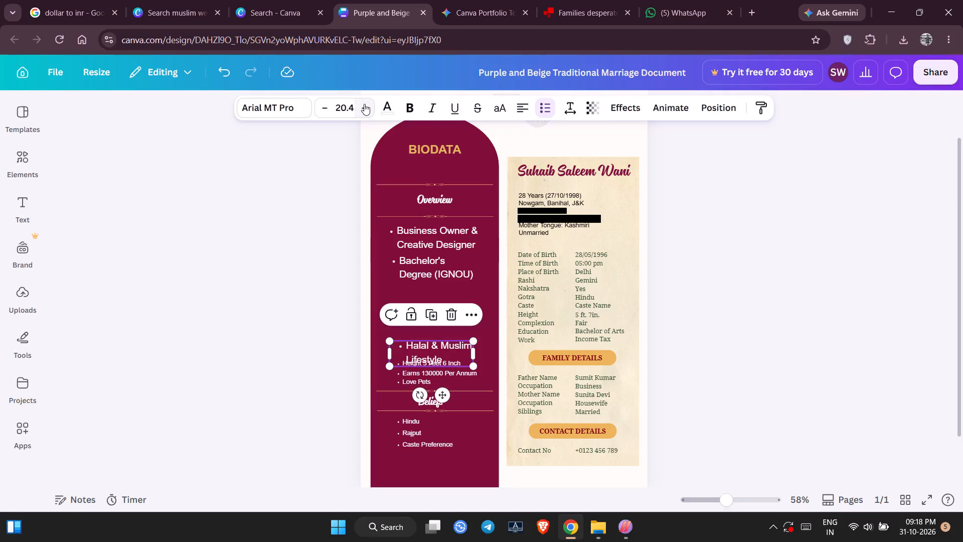
Move the "Halal & Muslim Lifestyle" bullet up and slightly left, just beneath the "Bachelor's Degree (IGNOU)" bullet.
{"action": "key", "text": "Up"}
{"action": "key", "text": "Up"}
{"action": "key", "text": "Up"}
{"action": "key", "text": "Up"}
{"action": "key", "text": "Up"}
{"action": "key", "text": "Up"}
{"action": "key", "text": "Up"}
{"action": "key", "text": "Up"}
{"action": "key", "text": "Up"}
{"action": "key", "text": "Up"}
{"action": "key", "text": "Up"}
{"action": "key", "text": "Up"}
{"action": "key", "text": "Up"}
{"action": "key", "text": "Up"}
{"action": "key", "text": "Up"}
{"action": "key", "text": "Up"}
{"action": "key", "text": "Up"}
{"action": "key", "text": "Up"}
{"action": "key", "text": "Up"}
{"action": "key", "text": "Up"}
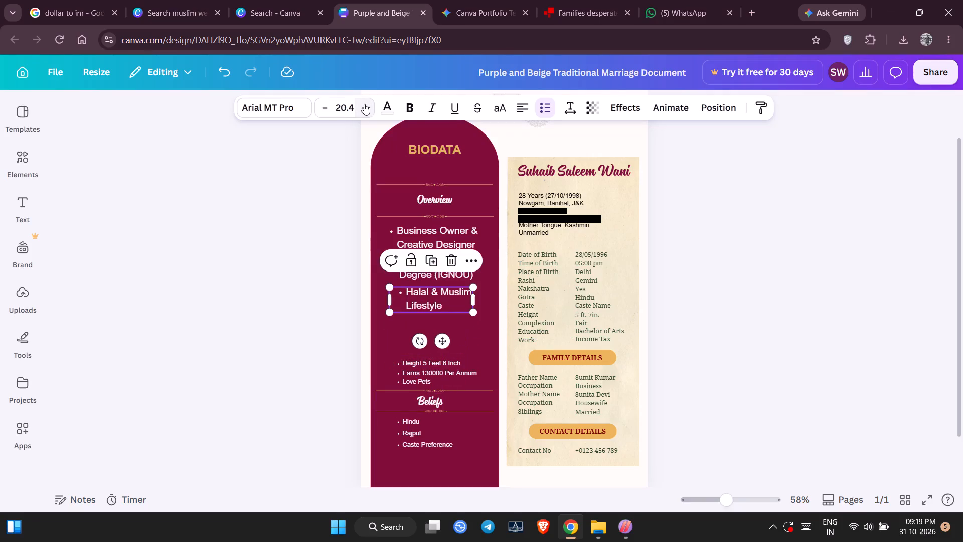
{"action": "key", "text": "Left"}
{"action": "key", "text": "Left"}
{"action": "key", "text": "Left"}
{"action": "key", "text": "Left"}
{"action": "key", "text": "Left"}
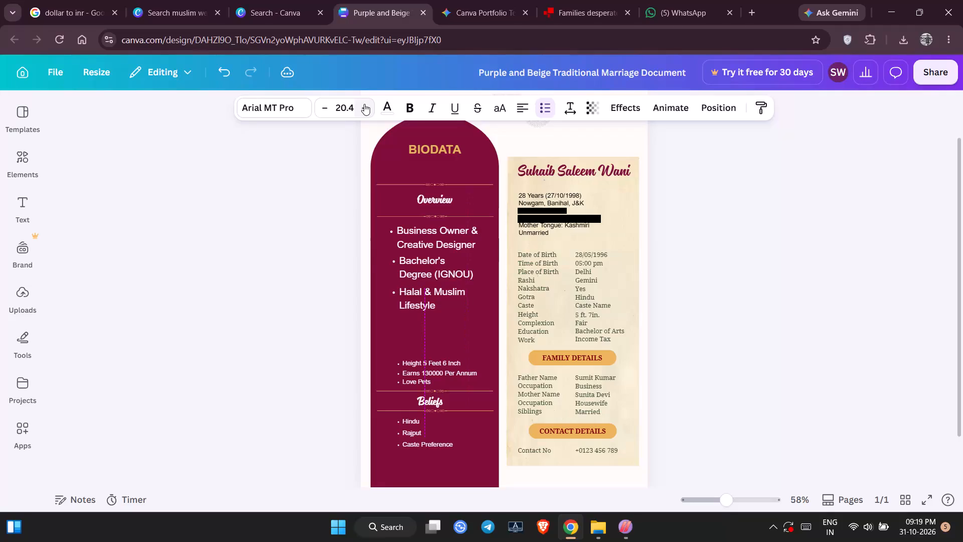
{"action": "left_click", "coordinate": [701, 229]}
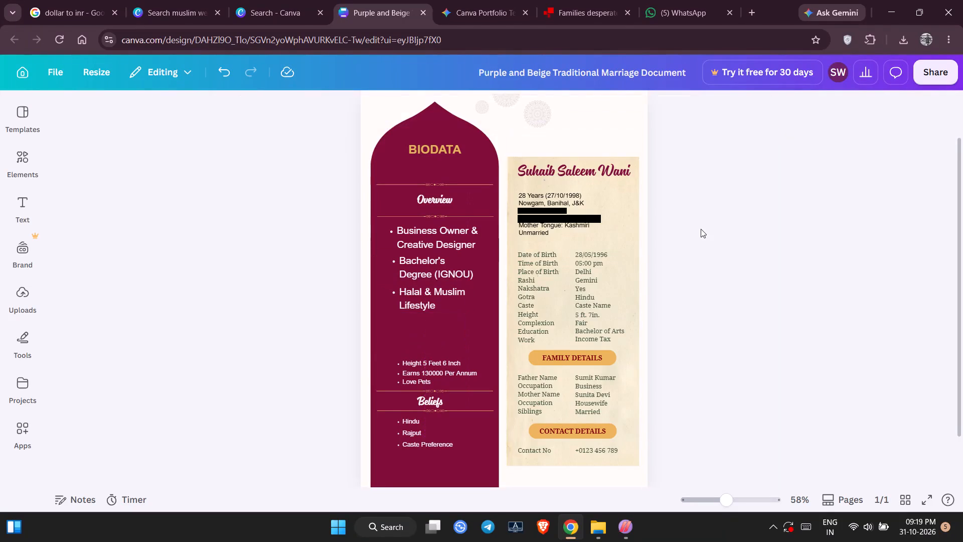
{"action": "left_click", "coordinate": [446, 364]}
{"action": "left_click", "coordinate": [468, 359]}
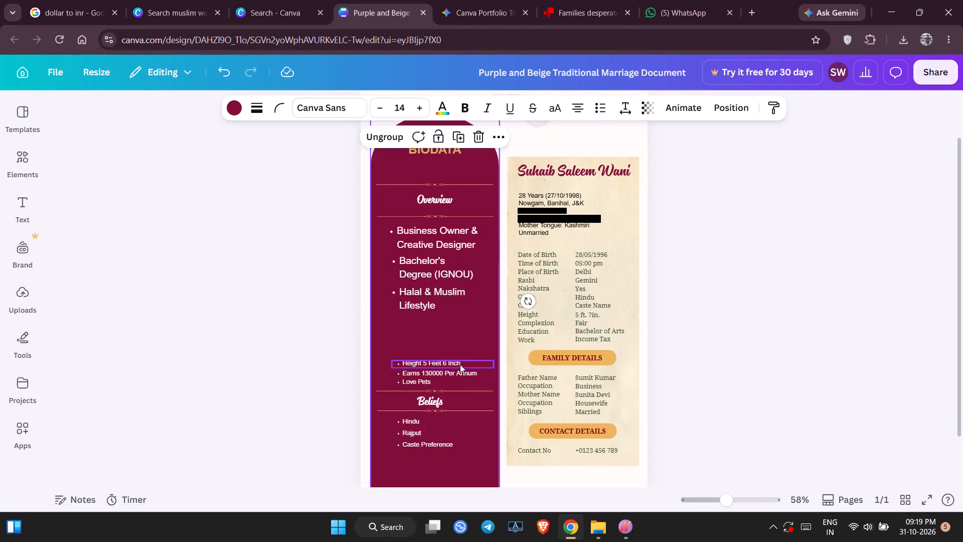
{"action": "double_click", "coordinate": [455, 363]}
{"action": "left_click", "coordinate": [455, 363]}
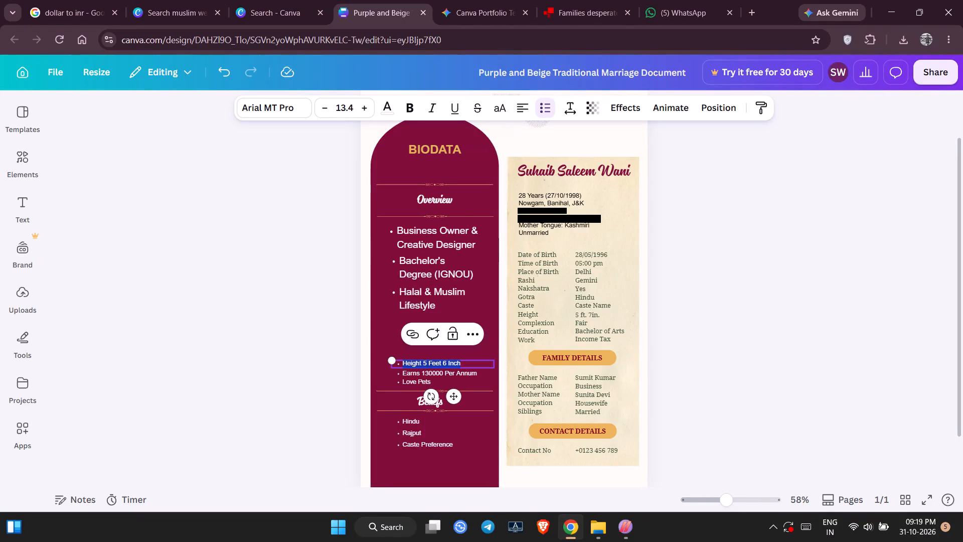
{"action": "left_click", "coordinate": [455, 363]}
{"action": "key", "text": "Left"}
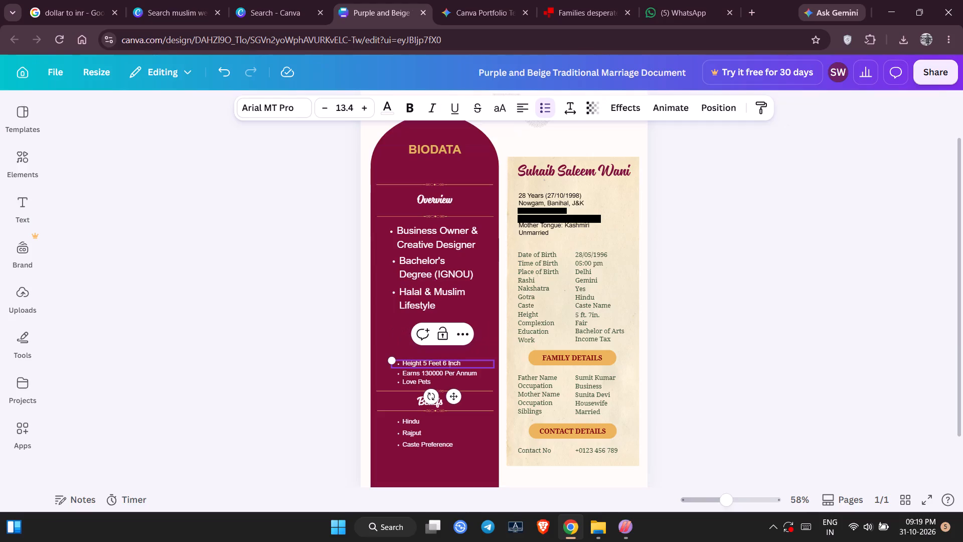
{"action": "key", "text": "Left"}
{"action": "key", "text": "Left"}
{"action": "key", "text": "BackSpace"}
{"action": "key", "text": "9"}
{"action": "left_click", "coordinate": [480, 6]}
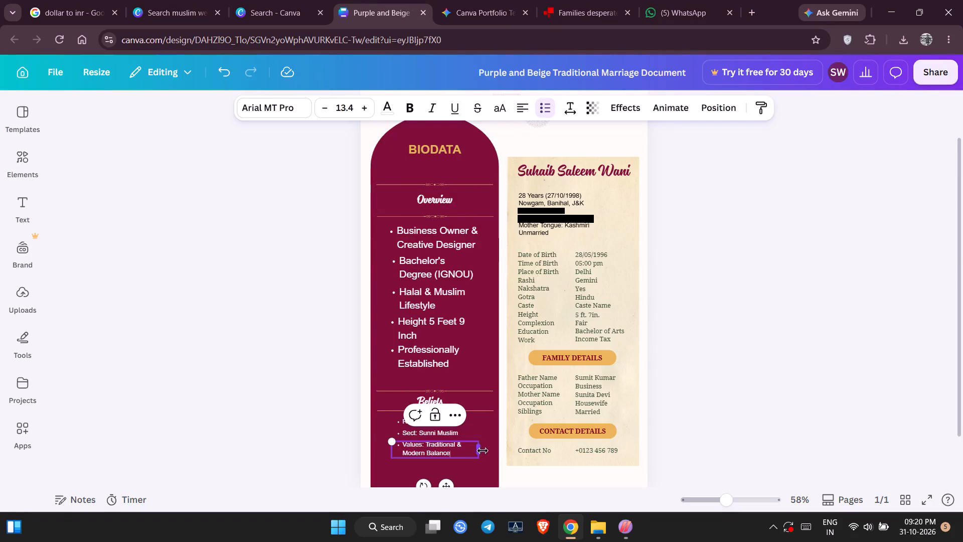
{"action": "left_click_drag", "start_coordinate": [483, 451], "coordinate": [500, 446]}
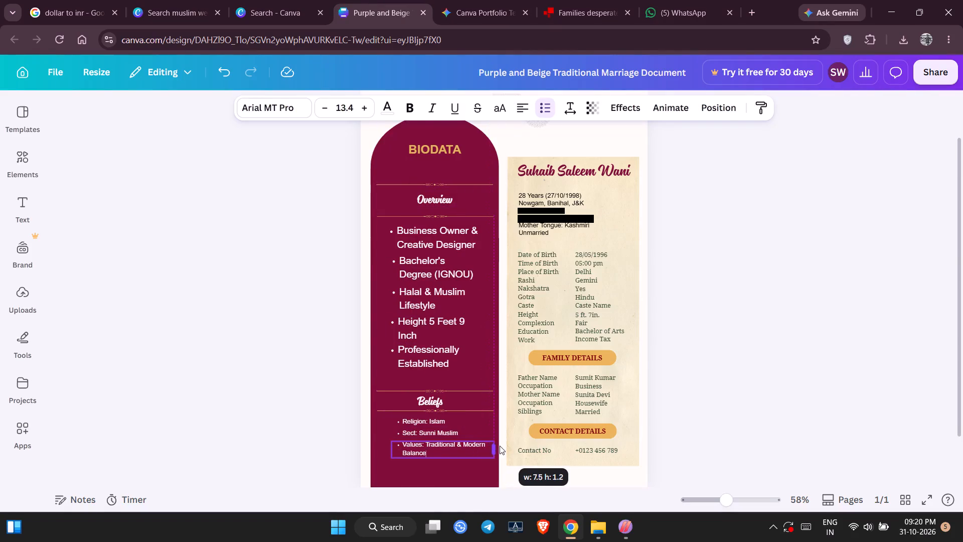
{"action": "left_click_drag", "start_coordinate": [500, 446], "coordinate": [496, 446]}
{"action": "left_click", "coordinate": [816, 342]}
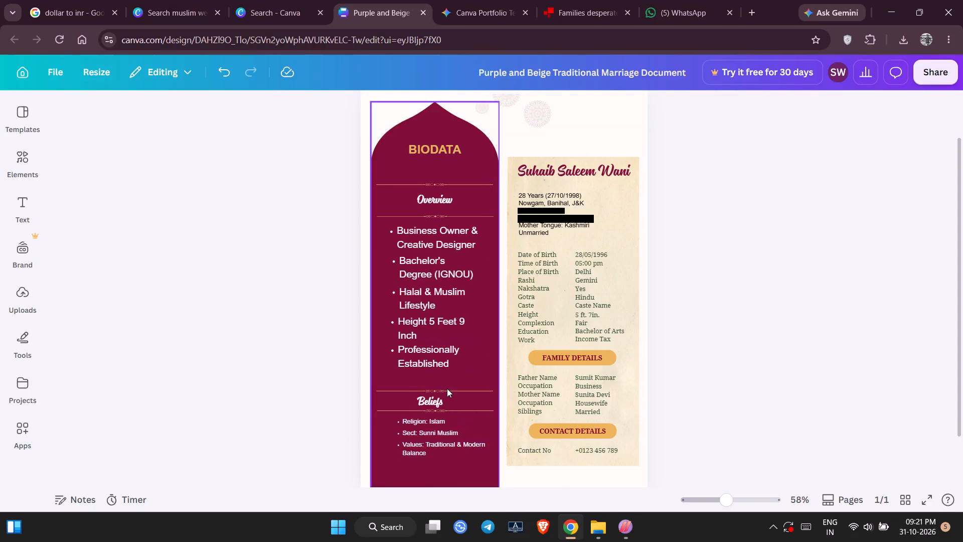
Move the "Professionally Established" bullet down to just above the Beliefs divider line.
{"action": "left_click", "coordinate": [413, 363]}
{"action": "key", "text": "Down"}
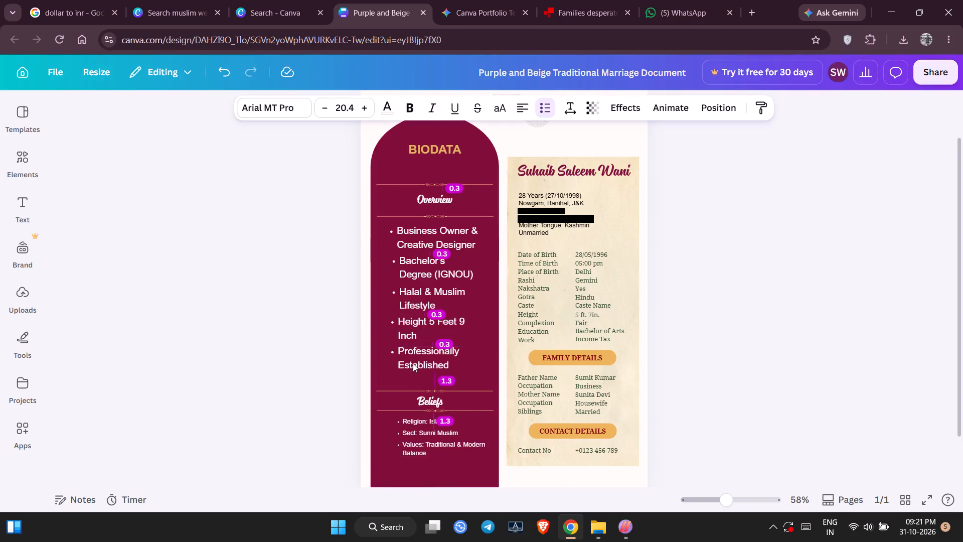
{"action": "key", "text": "Down"}
{"action": "key", "text": "Down"}
{"action": "key", "text": "Down"}
{"action": "key", "text": "Down"}
{"action": "key", "text": "Down"}
{"action": "key", "text": "Down"}
{"action": "key", "text": "Down"}
{"action": "key", "text": "Down"}
{"action": "key", "text": "Down"}
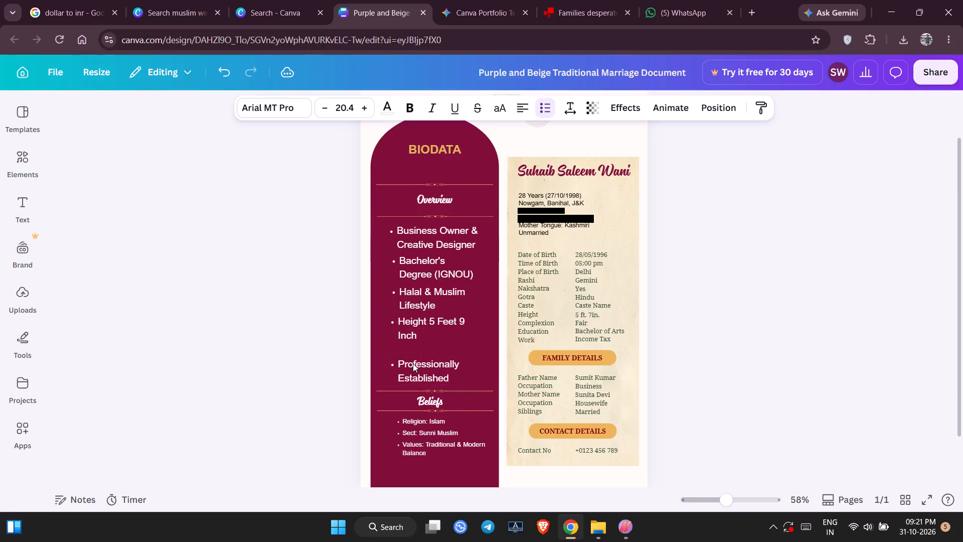
Move the "Height 5 Feet 9 Inch" bullet down to just above the "Professionally Established" bullet.
{"action": "left_click", "coordinate": [408, 324]}
{"action": "key", "text": "Down"}
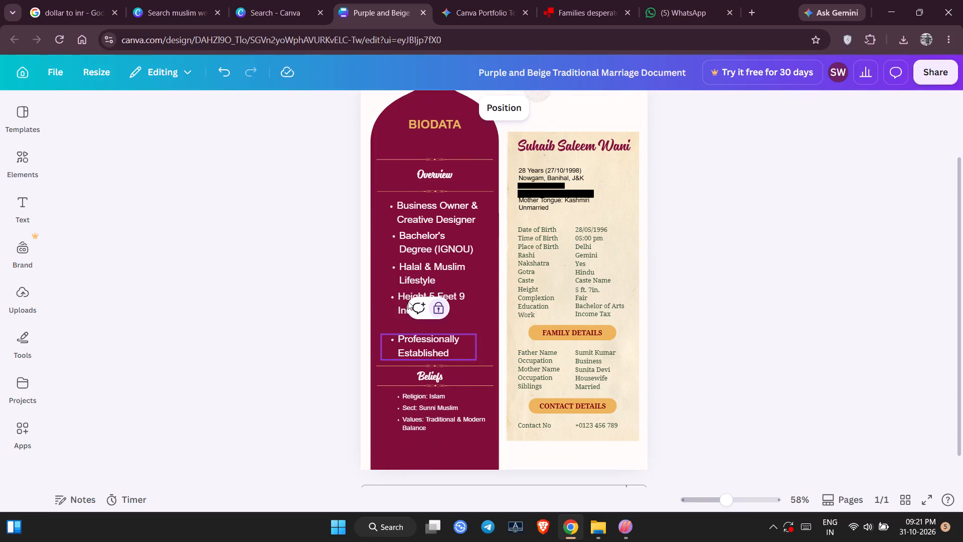
{"action": "left_click", "coordinate": [386, 297]}
{"action": "key", "text": "Down"}
{"action": "key", "text": "Down"}
{"action": "key", "text": "Down"}
{"action": "key", "text": "Down"}
{"action": "key", "text": "Down"}
{"action": "key", "text": "Down"}
{"action": "key", "text": "Down"}
{"action": "key", "text": "Down"}
{"action": "key", "text": "Down"}
{"action": "key", "text": "Down"}
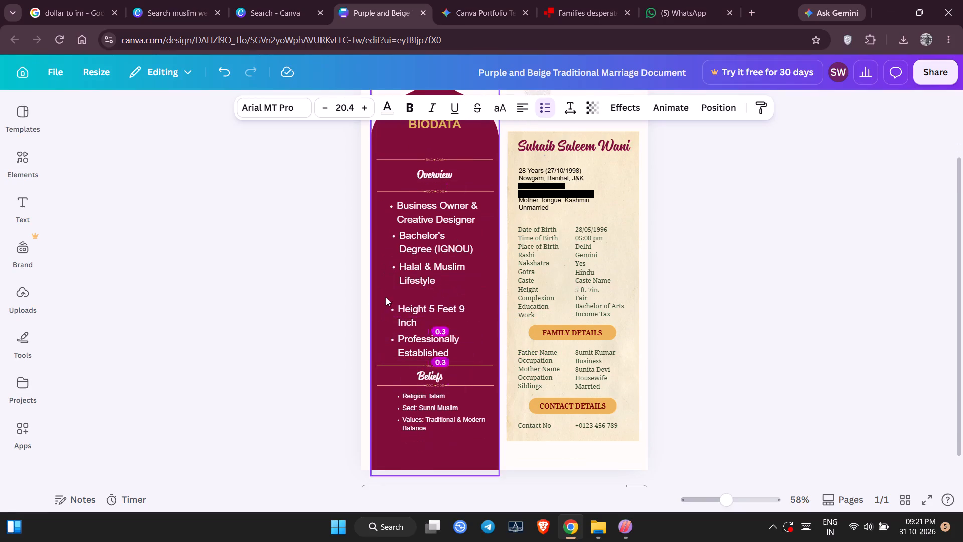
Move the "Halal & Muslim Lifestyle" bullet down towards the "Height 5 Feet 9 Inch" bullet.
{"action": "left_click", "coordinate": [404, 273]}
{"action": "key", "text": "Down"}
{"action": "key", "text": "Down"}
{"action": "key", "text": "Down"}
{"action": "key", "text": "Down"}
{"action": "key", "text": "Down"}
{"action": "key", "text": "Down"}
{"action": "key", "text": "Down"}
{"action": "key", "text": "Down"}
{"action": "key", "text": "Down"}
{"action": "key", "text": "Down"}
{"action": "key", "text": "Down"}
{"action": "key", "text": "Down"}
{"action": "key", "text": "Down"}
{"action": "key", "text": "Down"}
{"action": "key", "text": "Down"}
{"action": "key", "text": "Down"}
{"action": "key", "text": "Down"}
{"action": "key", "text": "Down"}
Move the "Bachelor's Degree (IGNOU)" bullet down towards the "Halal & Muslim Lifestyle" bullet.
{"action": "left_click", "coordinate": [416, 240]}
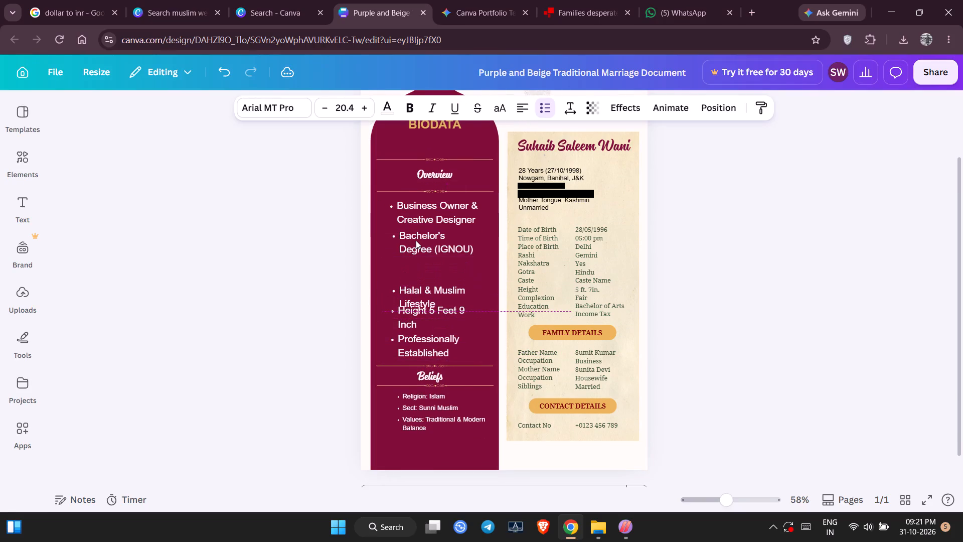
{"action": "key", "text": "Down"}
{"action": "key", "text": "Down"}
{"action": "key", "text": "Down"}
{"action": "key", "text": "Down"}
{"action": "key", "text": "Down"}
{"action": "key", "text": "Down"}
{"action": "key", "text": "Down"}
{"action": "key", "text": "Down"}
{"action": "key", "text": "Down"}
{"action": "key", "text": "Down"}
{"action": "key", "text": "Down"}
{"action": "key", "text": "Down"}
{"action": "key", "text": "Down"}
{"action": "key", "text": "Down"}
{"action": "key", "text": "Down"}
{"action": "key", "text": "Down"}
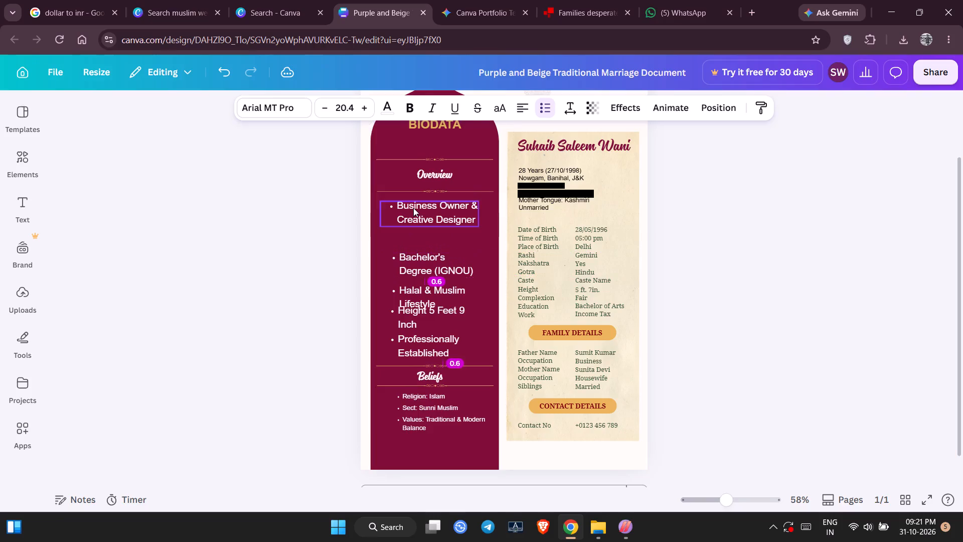
Set the "Business Owner & Creative Designer" bullet's font size to 14.4.
{"action": "left_click", "coordinate": [413, 208]}
{"action": "triple_click", "coordinate": [329, 108]}
{"action": "left_click", "coordinate": [329, 108]}
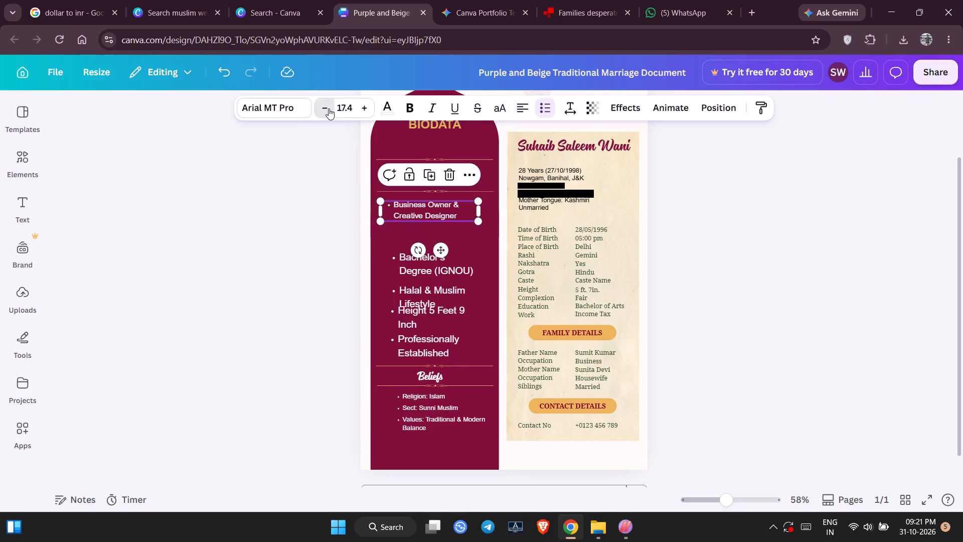
{"action": "left_click", "coordinate": [329, 108]}
{"action": "left_click", "coordinate": [329, 108]}
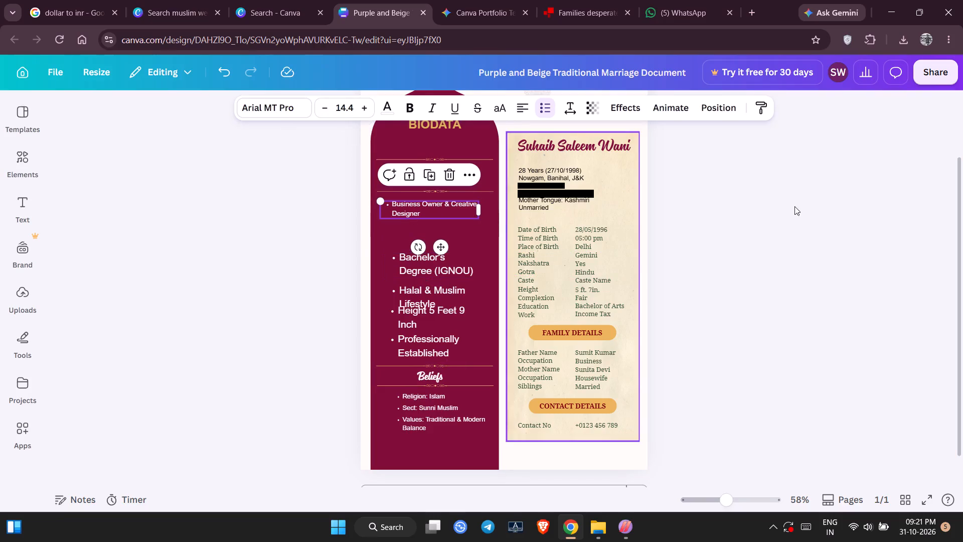
{"action": "left_click", "coordinate": [807, 212]}
Set the "Bachelor's Degree (IGNOU)" bullet's font size to 14.4.
{"action": "left_click", "coordinate": [412, 275]}
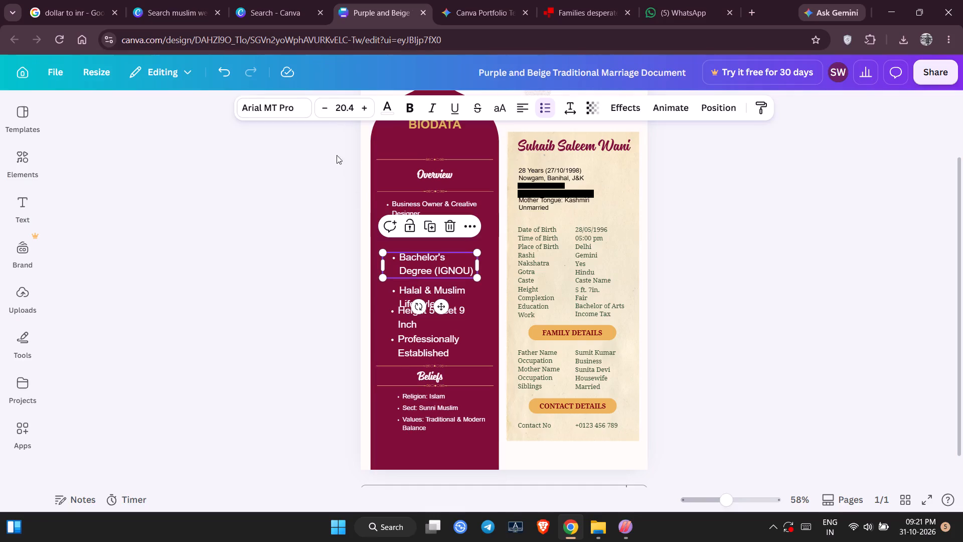
{"action": "triple_click", "coordinate": [329, 110]}
{"action": "left_click", "coordinate": [329, 109]}
{"action": "double_click", "coordinate": [329, 109]}
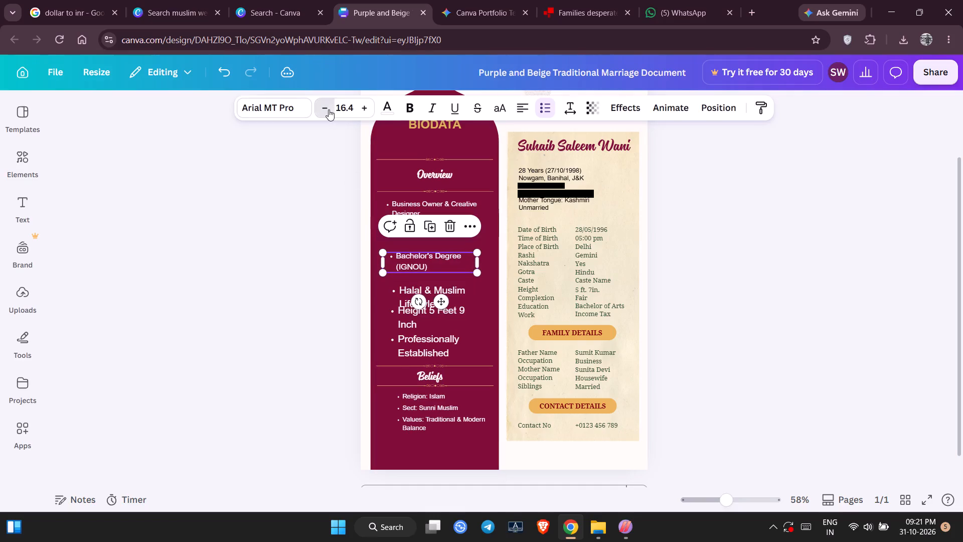
Move the "Bachelor's Degree (IGNOU)" bullet up and slightly left, beneath the "Business Owner & Creative Designer" bullet.
{"action": "key", "text": "Up"}
{"action": "key", "text": "Up"}
{"action": "key", "text": "Up"}
{"action": "key", "text": "Up"}
{"action": "key", "text": "Up"}
{"action": "key", "text": "Up"}
{"action": "key", "text": "Up"}
{"action": "key", "text": "Up"}
{"action": "key", "text": "Up"}
{"action": "key", "text": "Up"}
{"action": "key", "text": "Up"}
{"action": "key", "text": "Up"}
{"action": "key", "text": "Up"}
{"action": "key", "text": "Up"}
{"action": "key", "text": "Up"}
{"action": "key", "text": "Up"}
{"action": "key", "text": "Up"}
{"action": "key", "text": "Up"}
{"action": "key", "text": "Up"}
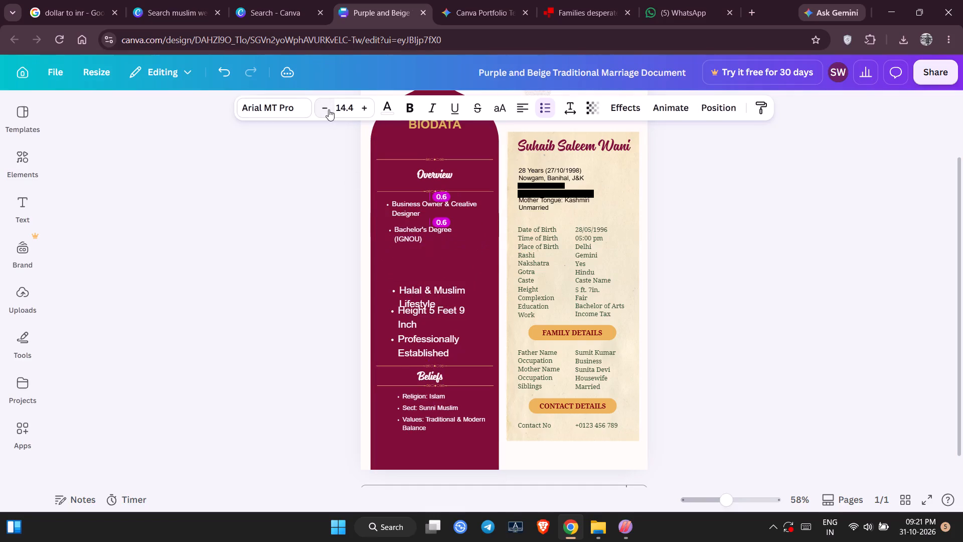
{"action": "key", "text": "Left"}
{"action": "key", "text": "Left"}
{"action": "key", "text": "Left"}
{"action": "key", "text": "Up"}
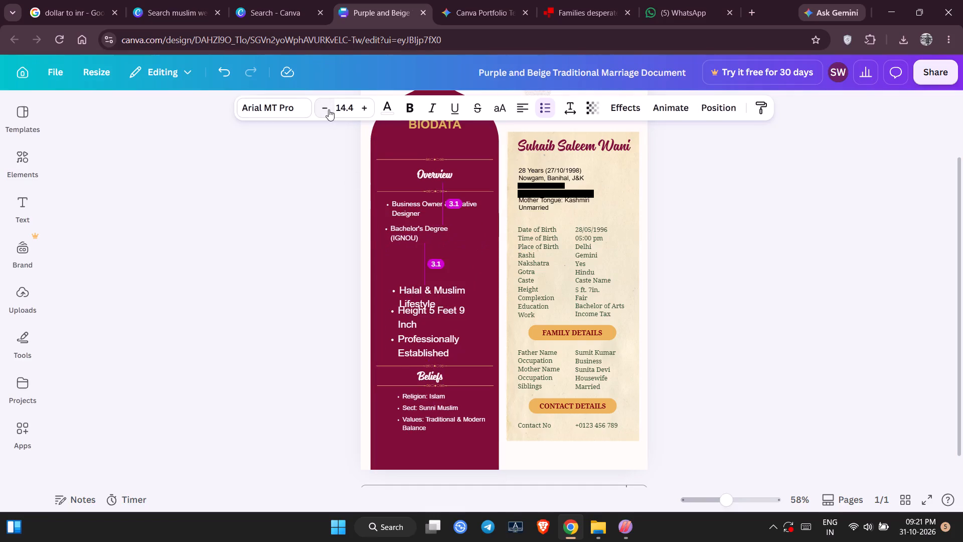
Set the "Halal & Muslim Lifestyle" bullet's font size to 14.4.
{"action": "left_click", "coordinate": [445, 296]}
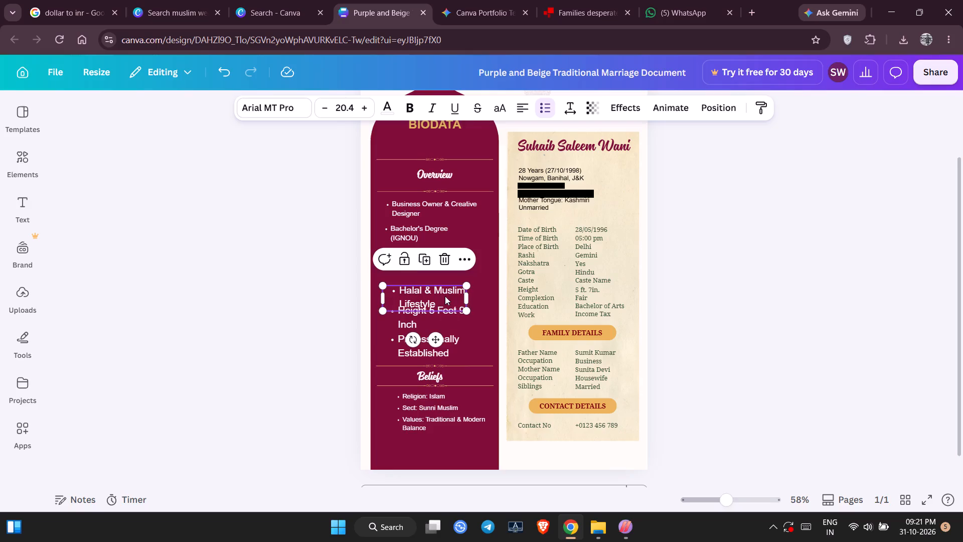
{"action": "triple_click", "coordinate": [324, 108]}
{"action": "double_click", "coordinate": [324, 108]}
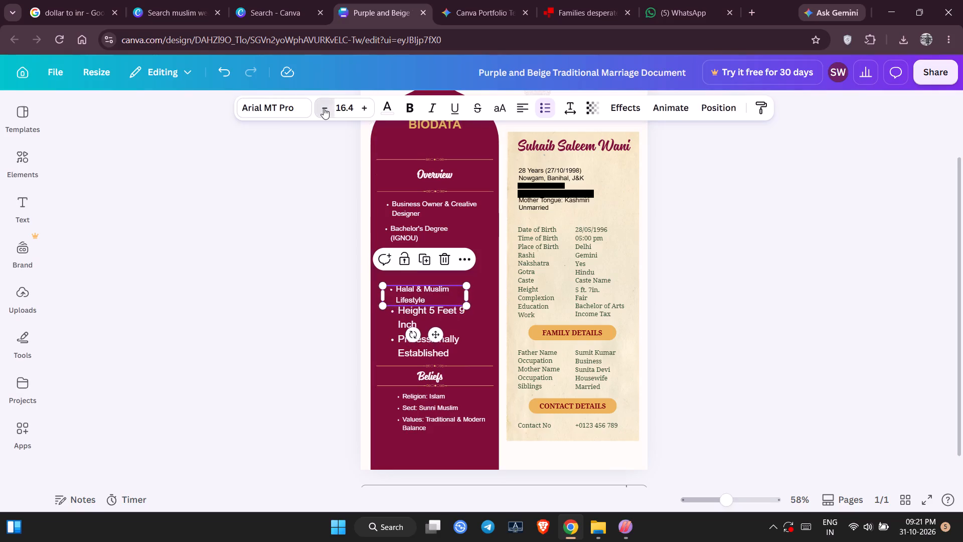
{"action": "left_click", "coordinate": [324, 108]}
Move the "Halal & Muslim Lifestyle" bullet up and slightly left, directly beneath the "Bachelor's Degree (IGNOU)" bullet.
{"action": "key", "text": "Up"}
{"action": "key", "text": "Up"}
{"action": "key", "text": "Up"}
{"action": "key", "text": "Up"}
{"action": "key", "text": "Up"}
{"action": "key", "text": "Up"}
{"action": "key", "text": "Up"}
{"action": "key", "text": "Up"}
{"action": "key", "text": "Up"}
{"action": "key", "text": "Up"}
{"action": "key", "text": "Up"}
{"action": "key", "text": "Up"}
{"action": "key", "text": "Up"}
{"action": "key", "text": "Up"}
{"action": "key", "text": "Up"}
{"action": "key", "text": "Up"}
{"action": "key", "text": "Up"}
{"action": "key", "text": "Up"}
{"action": "key", "text": "Up"}
{"action": "key", "text": "Up"}
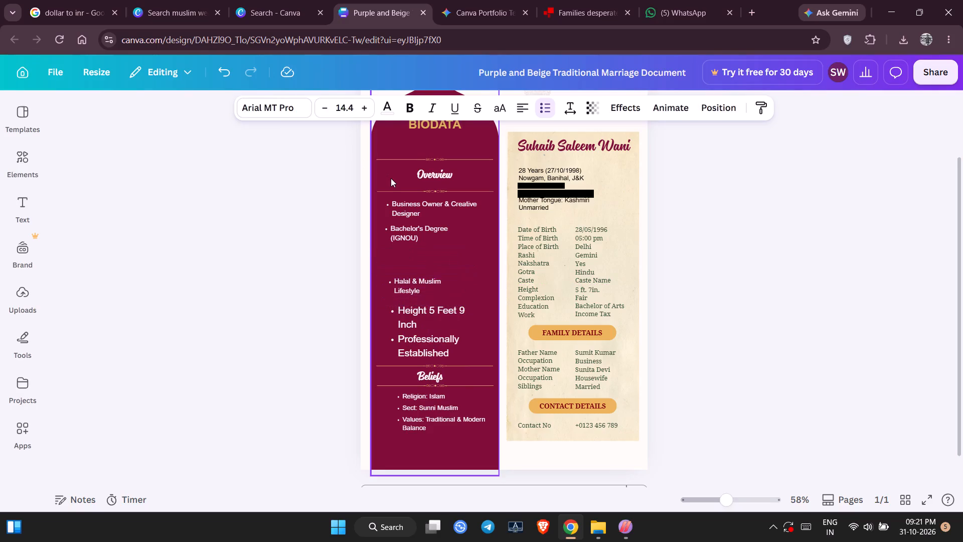
{"action": "key", "text": "Left"}
{"action": "key", "text": "Left"}
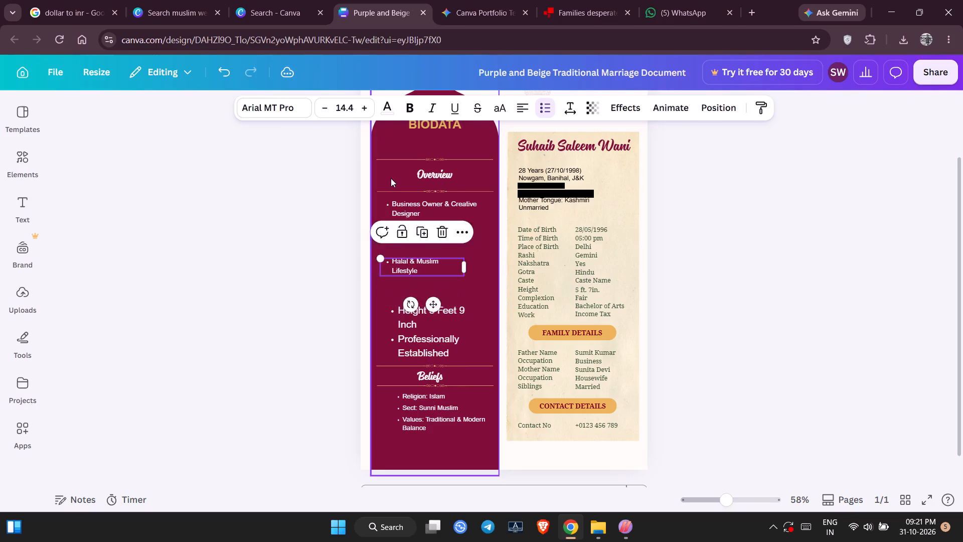
{"action": "key", "text": "Up"}
{"action": "key", "text": "Up"}
{"action": "key", "text": "Up"}
{"action": "key", "text": "Left"}
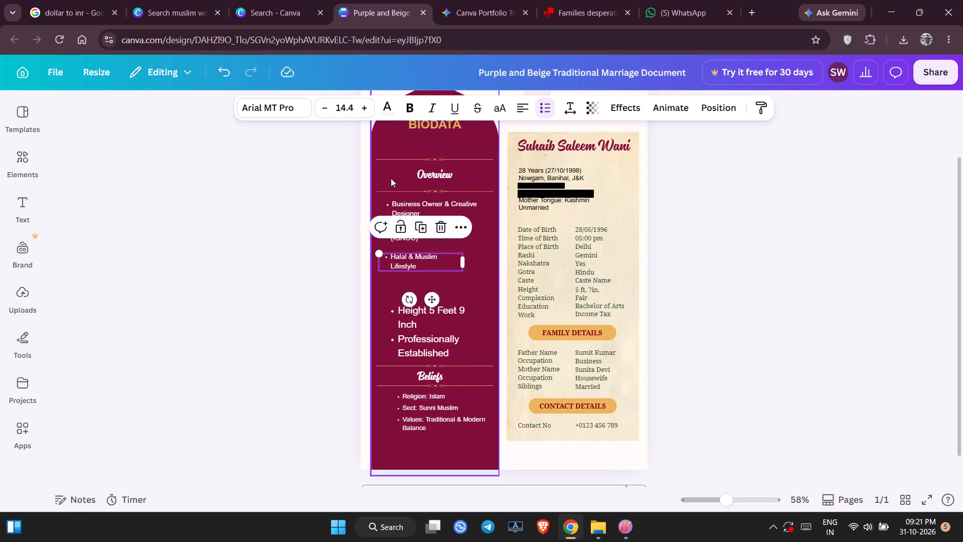
{"action": "key", "text": "Up"}
{"action": "key", "text": "Up"}
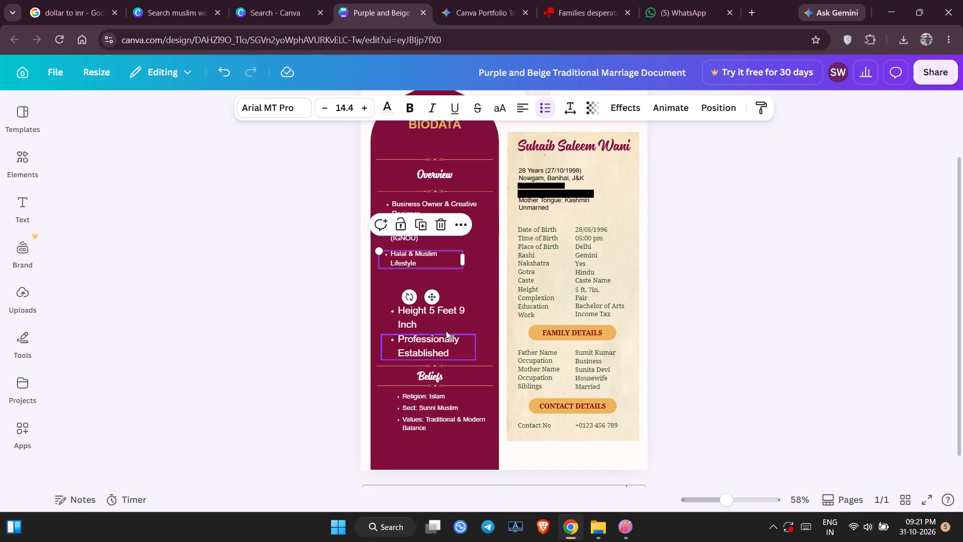
Set the "Height 5 Feet 9 Inch" bullet's font size to 14.4.
{"action": "left_click", "coordinate": [447, 309]}
{"action": "triple_click", "coordinate": [318, 114]}
{"action": "triple_click", "coordinate": [318, 114]}
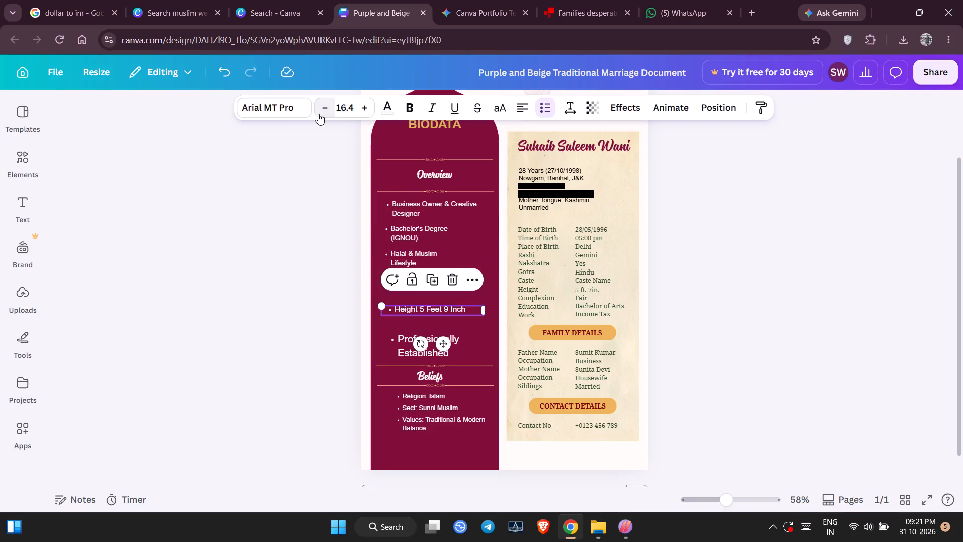
Move the "Height 5 Feet 9 Inch" bullet up and slightly left, directly beneath the "Halal & Muslim Lifestyle" bullet.
{"action": "key", "text": "Up"}
{"action": "key", "text": "Up"}
{"action": "key", "text": "Up"}
{"action": "key", "text": "Up"}
{"action": "key", "text": "Up"}
{"action": "key", "text": "Up"}
{"action": "key", "text": "Up"}
{"action": "key", "text": "Up"}
{"action": "key", "text": "Up"}
{"action": "key", "text": "Up"}
{"action": "key", "text": "Up"}
{"action": "key", "text": "Up"}
{"action": "key", "text": "Up"}
{"action": "key", "text": "Up"}
{"action": "key", "text": "Up"}
{"action": "key", "text": "Up"}
{"action": "key", "text": "Up"}
{"action": "key", "text": "Up"}
{"action": "key", "text": "Up"}
{"action": "key", "text": "Up"}
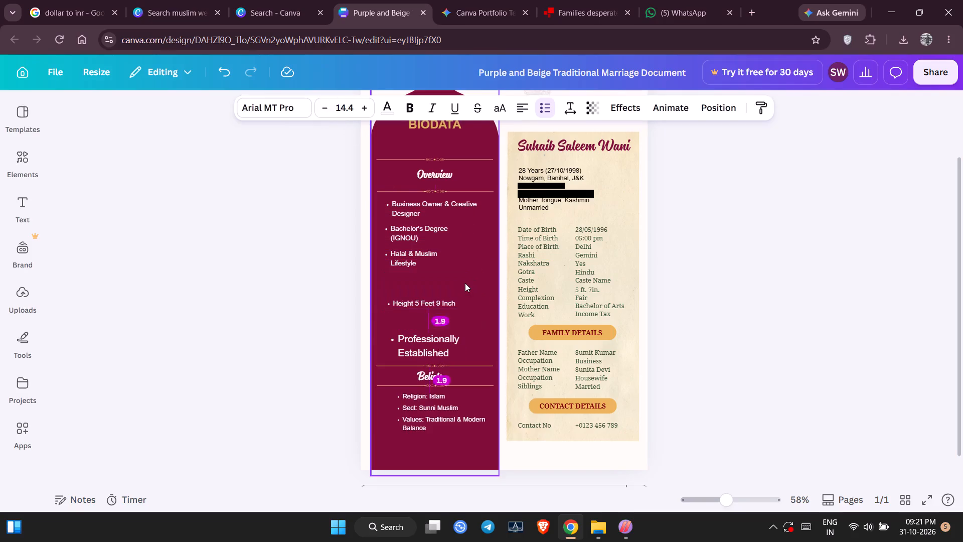
{"action": "key", "text": "Left"}
{"action": "key", "text": "Left"}
{"action": "key", "text": "Left"}
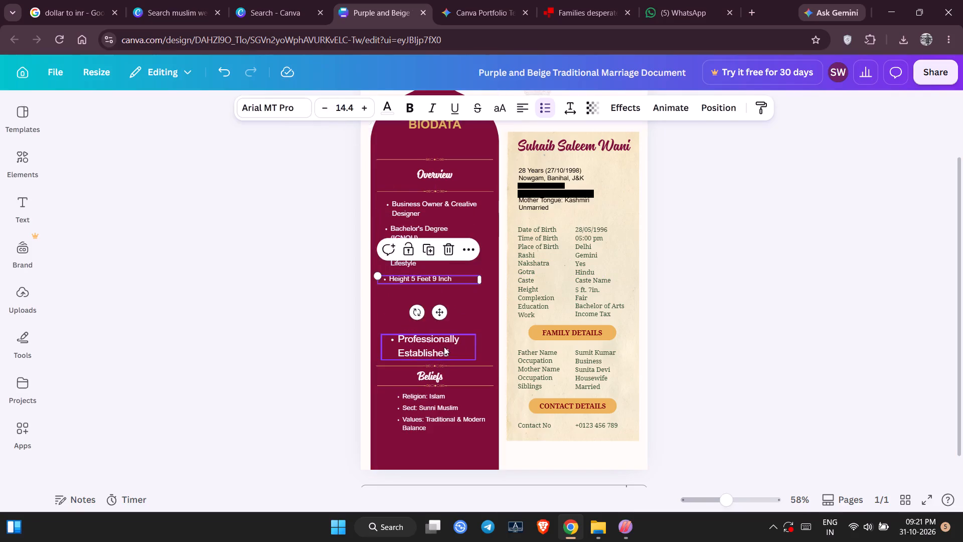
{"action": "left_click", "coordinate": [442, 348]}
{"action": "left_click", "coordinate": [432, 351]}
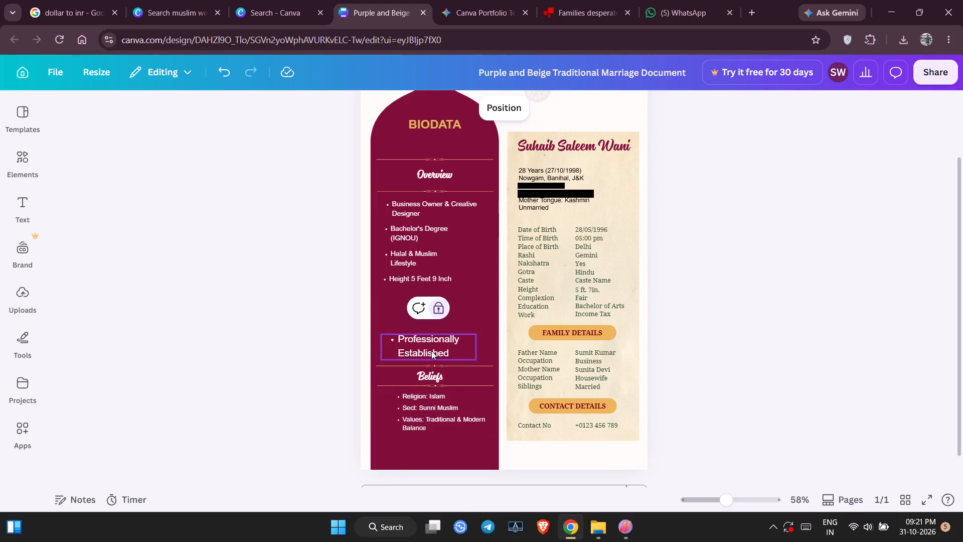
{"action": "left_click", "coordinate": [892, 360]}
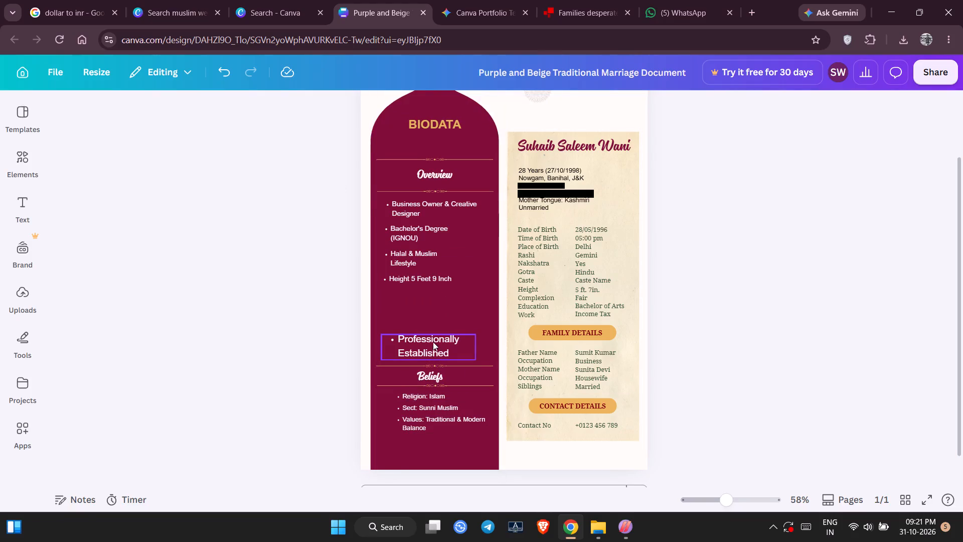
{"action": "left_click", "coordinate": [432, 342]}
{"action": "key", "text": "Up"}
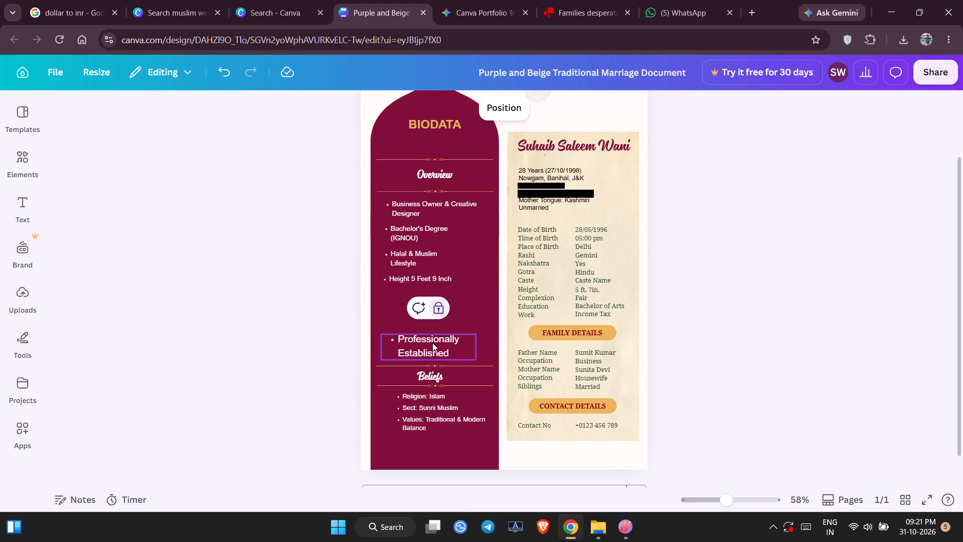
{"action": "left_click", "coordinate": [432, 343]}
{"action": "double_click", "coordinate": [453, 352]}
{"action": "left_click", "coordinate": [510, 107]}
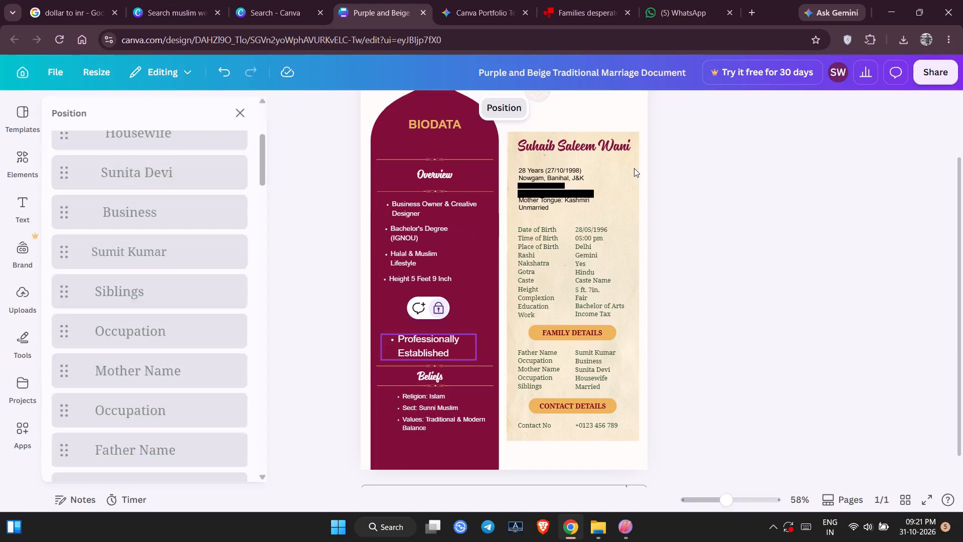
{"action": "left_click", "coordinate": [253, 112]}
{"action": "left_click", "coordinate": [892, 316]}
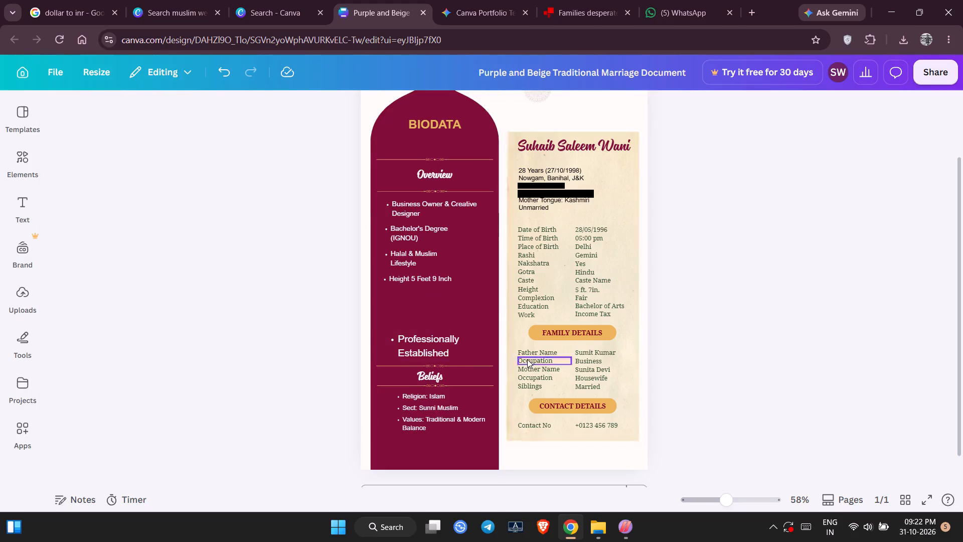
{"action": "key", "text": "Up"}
Unlock the "Professionally Established" bullet in the Overview section.
{"action": "left_click", "coordinate": [441, 357]}
{"action": "key", "text": "Up"}
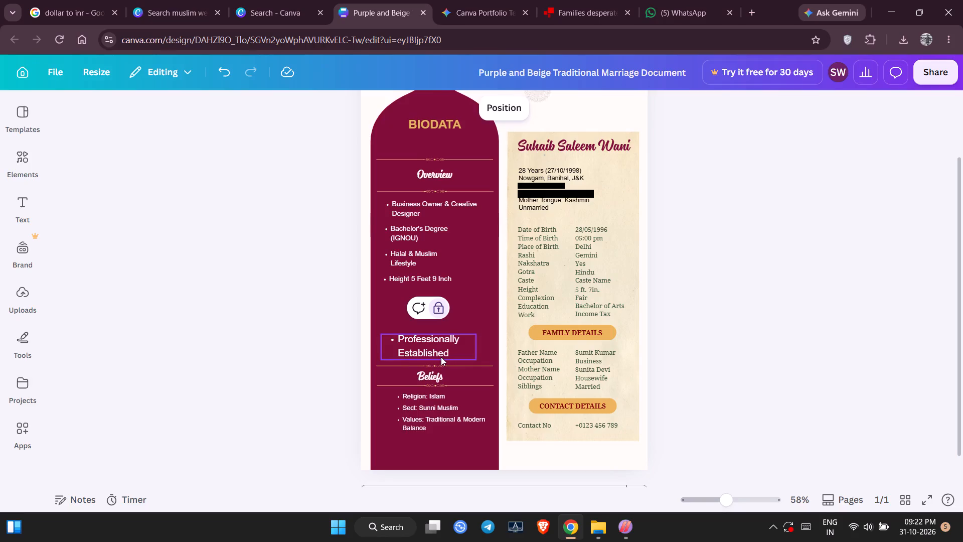
{"action": "double_click", "coordinate": [438, 352]}
{"action": "right_click", "coordinate": [438, 351]}
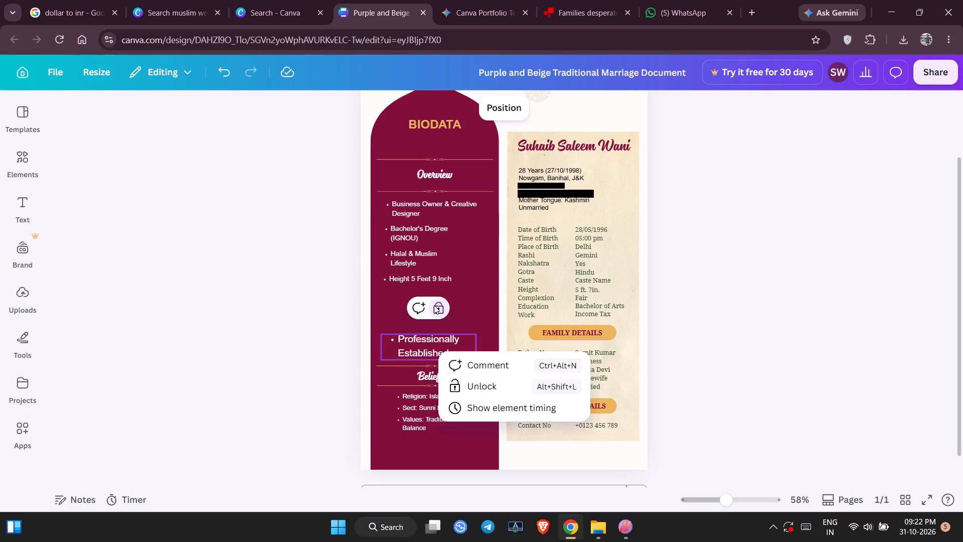
{"action": "left_click", "coordinate": [434, 305]}
{"action": "left_click", "coordinate": [437, 307]}
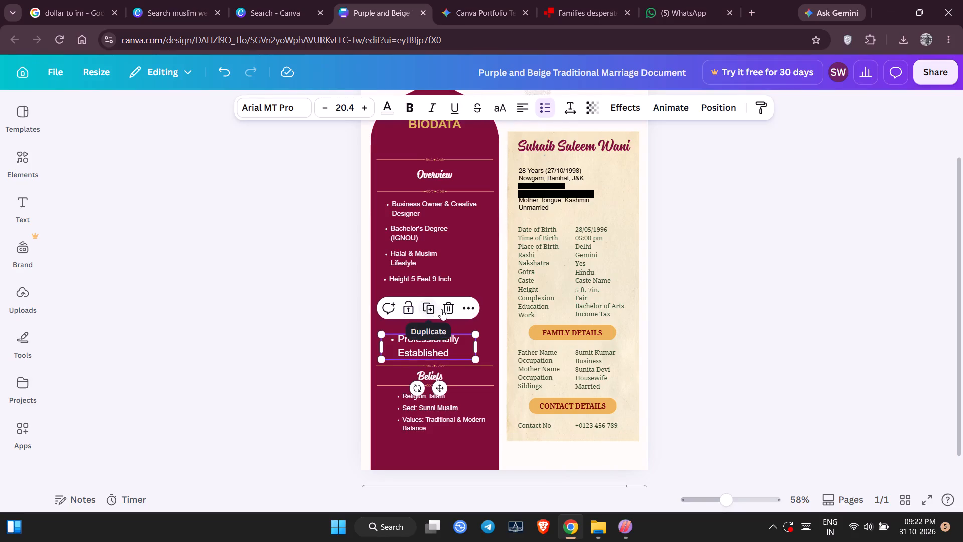
Set the "Professionally Established" bullet's font size to 14.4.
{"action": "key", "text": "Up"}
{"action": "key", "text": "Up"}
{"action": "key", "text": "Up"}
{"action": "key", "text": "Up"}
{"action": "key", "text": "Up"}
{"action": "key", "text": "Up"}
{"action": "key", "text": "Up"}
{"action": "key", "text": "Up"}
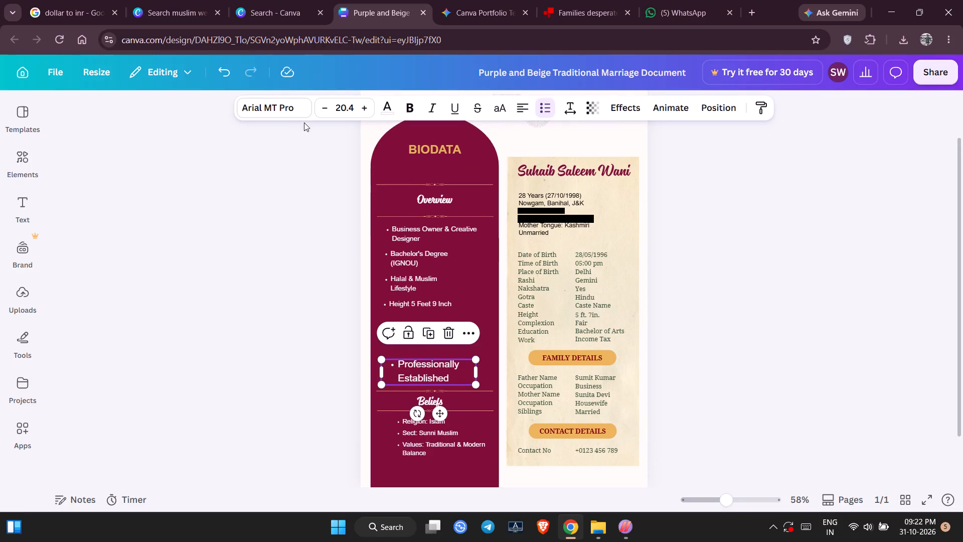
{"action": "triple_click", "coordinate": [323, 104]}
{"action": "triple_click", "coordinate": [323, 105]}
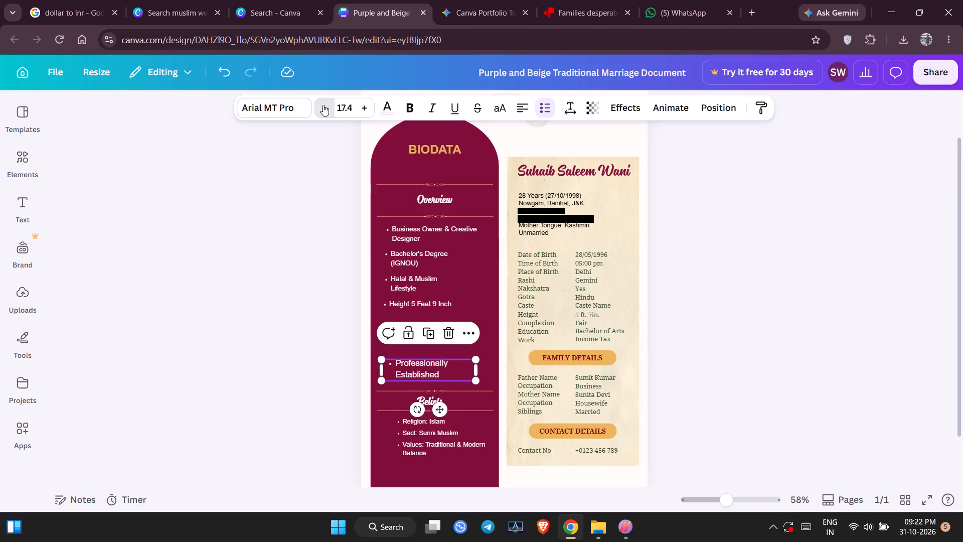
Move the "Professionally Established" bullet up beneath the "Height 5 Feet 9 Inch" bullet and line up their left edges.
{"action": "key", "text": "Up"}
{"action": "key", "text": "Up"}
{"action": "key", "text": "Up"}
{"action": "key", "text": "Up"}
{"action": "key", "text": "Up"}
{"action": "key", "text": "Up"}
{"action": "key", "text": "Up"}
{"action": "key", "text": "Up"}
{"action": "key", "text": "Up"}
{"action": "key", "text": "Up"}
{"action": "key", "text": "Up"}
{"action": "key", "text": "Up"}
{"action": "key", "text": "Up"}
{"action": "key", "text": "Up"}
{"action": "key", "text": "Up"}
{"action": "key", "text": "Up"}
{"action": "key", "text": "Up"}
{"action": "key", "text": "Up"}
{"action": "key", "text": "Up"}
{"action": "key", "text": "Up"}
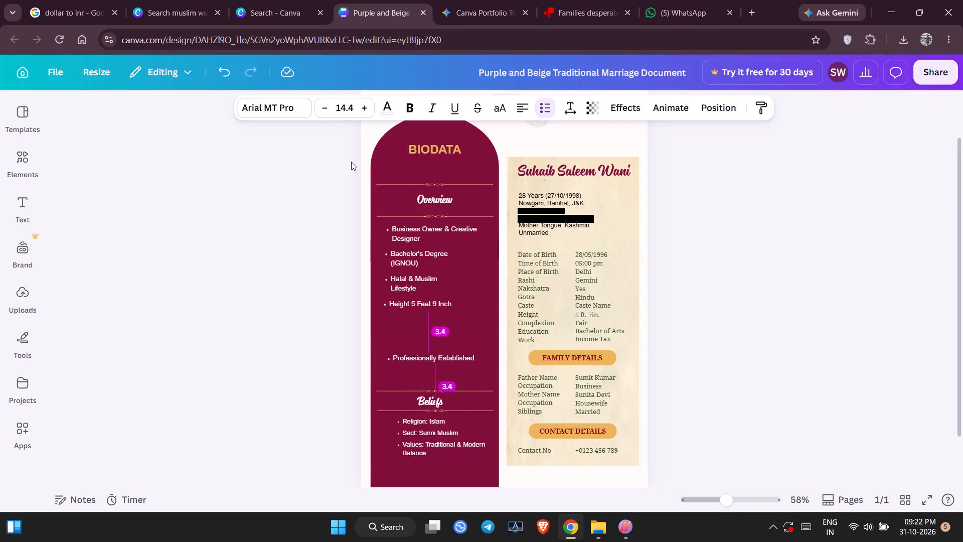
{"action": "key", "text": "Left"}
{"action": "key", "text": "Left"}
{"action": "key", "text": "Left"}
{"action": "key", "text": "Left"}
{"action": "key", "text": "Left"}
{"action": "key", "text": "Left"}
{"action": "key", "text": "Left"}
{"action": "key", "text": "Left"}
{"action": "key", "text": "Left"}
{"action": "key", "text": "Left"}
{"action": "key", "text": "Left"}
{"action": "key", "text": "Left"}
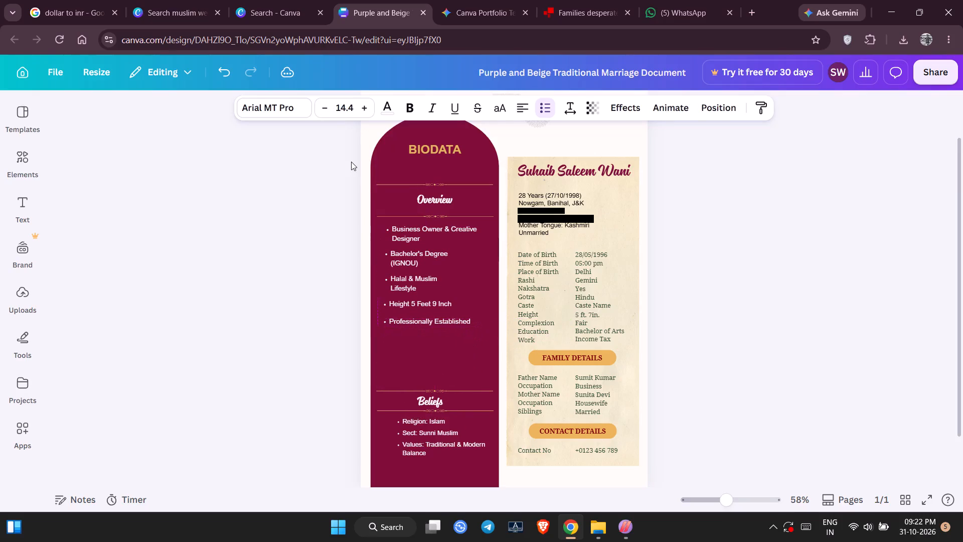
{"action": "key", "text": "Right"}
{"action": "key", "text": "Right"}
{"action": "key", "text": "Right"}
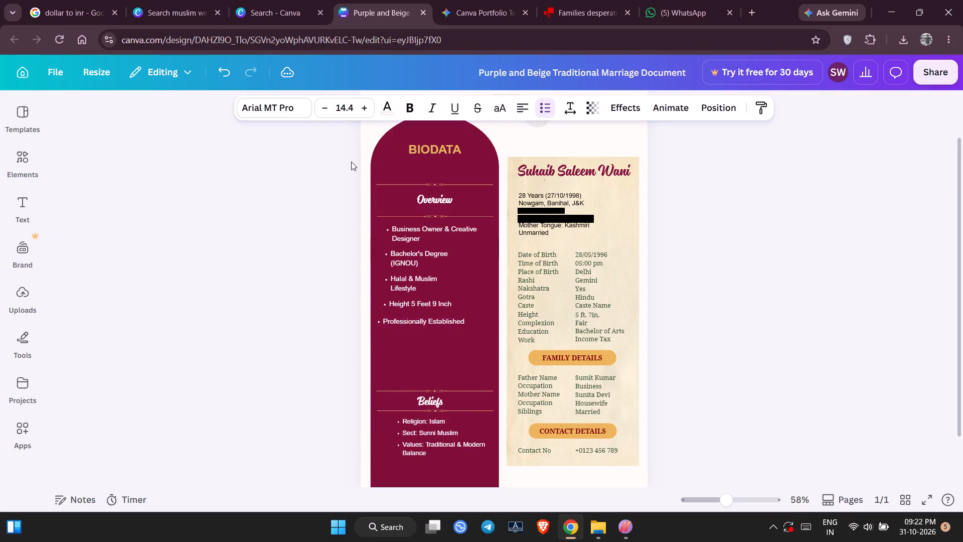
{"action": "key", "text": "Right"}
{"action": "key", "text": "Right"}
{"action": "key", "text": "Right"}
{"action": "key", "text": "Right"}
{"action": "key", "text": "Right"}
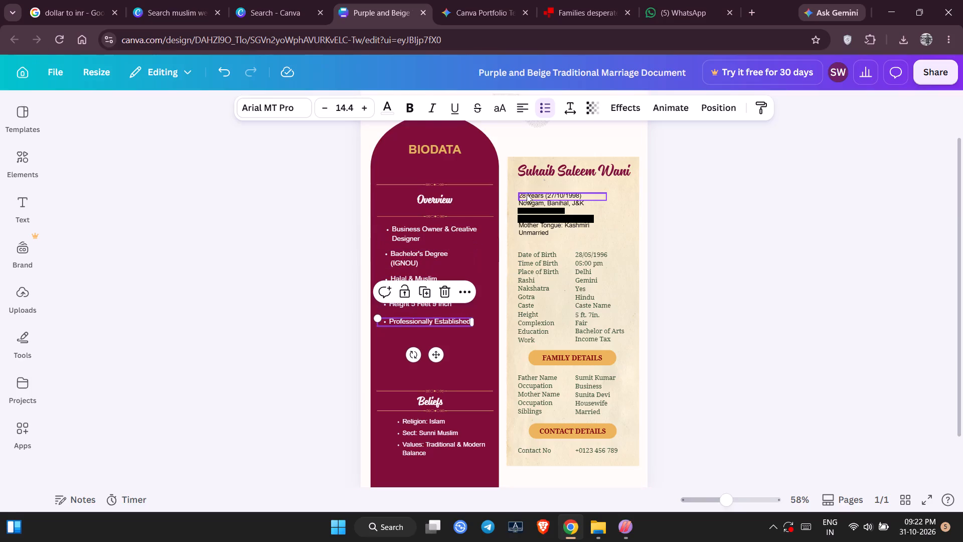
{"action": "left_click", "coordinate": [819, 262]}
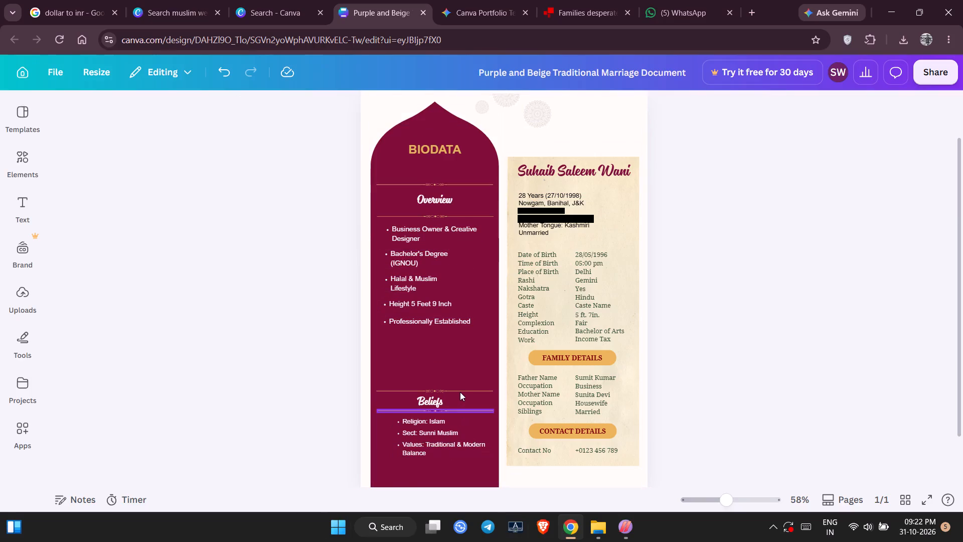
Move the ornamental divider above the "Beliefs" heading up beneath the "Professionally Established" bullet, keeping it horizontally aligned with the other dividers.
{"action": "left_click", "coordinate": [463, 389]}
{"action": "key", "text": "Up"}
{"action": "key", "text": "Up"}
{"action": "key", "text": "Up"}
{"action": "key", "text": "Up"}
{"action": "key", "text": "Up"}
{"action": "key", "text": "Up"}
{"action": "key", "text": "Up"}
{"action": "key", "text": "Up"}
{"action": "key", "text": "Up"}
{"action": "key", "text": "Up"}
{"action": "key", "text": "Up"}
{"action": "key", "text": "Up"}
{"action": "key", "text": "Up"}
{"action": "key", "text": "Up"}
{"action": "key", "text": "Up"}
{"action": "key", "text": "Up"}
{"action": "key", "text": "Up"}
{"action": "key", "text": "Up"}
{"action": "key", "text": "Up"}
{"action": "key", "text": "Up"}
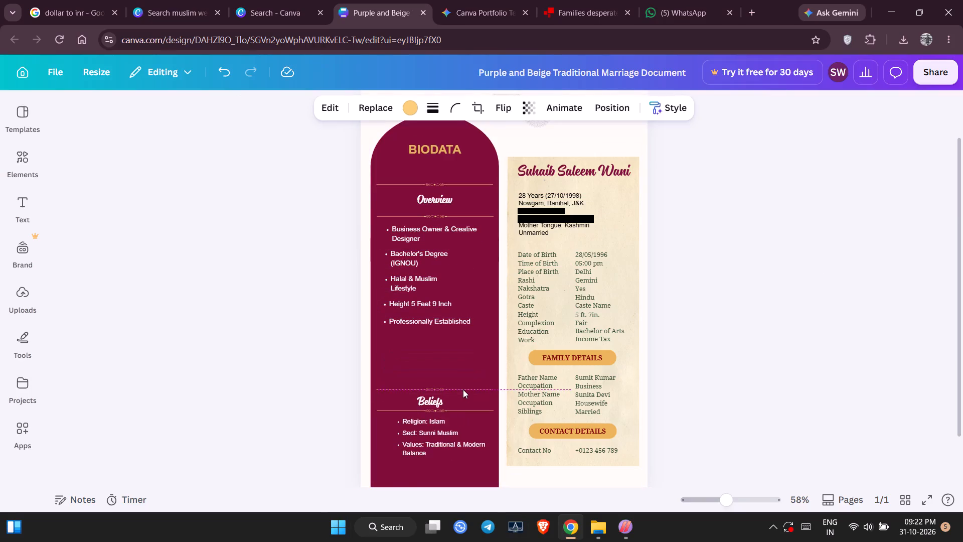
{"action": "key", "text": "Left"}
{"action": "key", "text": "Left"}
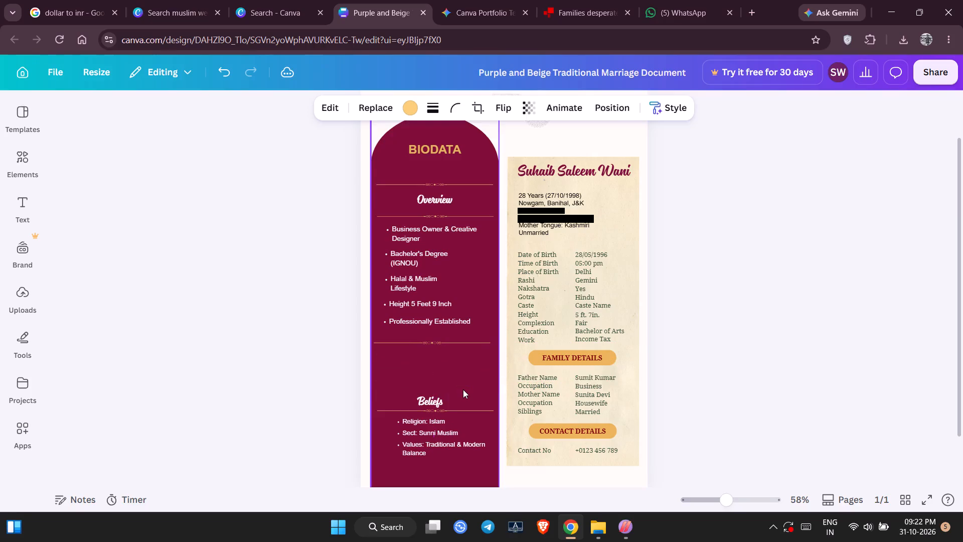
{"action": "key", "text": "Left"}
{"action": "key", "text": "Right"}
{"action": "key", "text": "Right"}
{"action": "key", "text": "Right"}
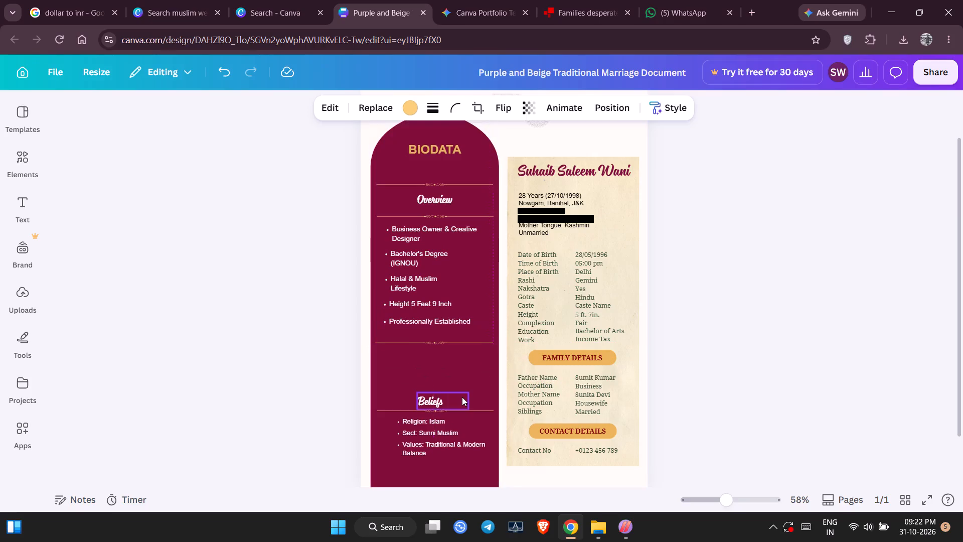
Move the "Beliefs" heading up to just beneath the ornamental divider that closes the Overview section.
{"action": "left_click", "coordinate": [435, 403]}
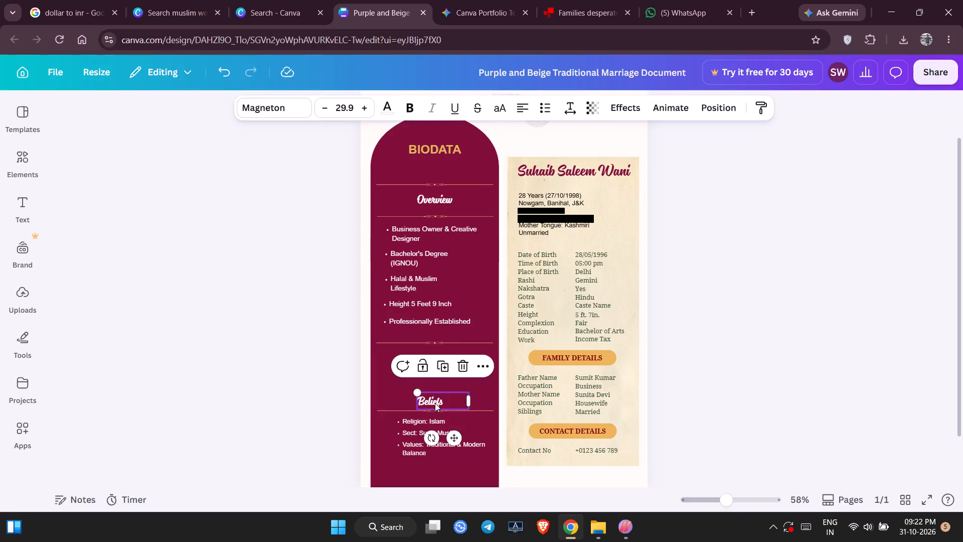
{"action": "key", "text": "Up"}
{"action": "key", "text": "Up"}
{"action": "key", "text": "Up"}
{"action": "key", "text": "Up"}
{"action": "key", "text": "Up"}
{"action": "key", "text": "Up"}
{"action": "key", "text": "Up"}
{"action": "key", "text": "Up"}
{"action": "key", "text": "Up"}
{"action": "key", "text": "Up"}
{"action": "key", "text": "Up"}
{"action": "key", "text": "Up"}
{"action": "key", "text": "Up"}
{"action": "key", "text": "Up"}
{"action": "key", "text": "Up"}
{"action": "key", "text": "Up"}
{"action": "key", "text": "Up"}
{"action": "key", "text": "Up"}
{"action": "key", "text": "Up"}
{"action": "key", "text": "Up"}
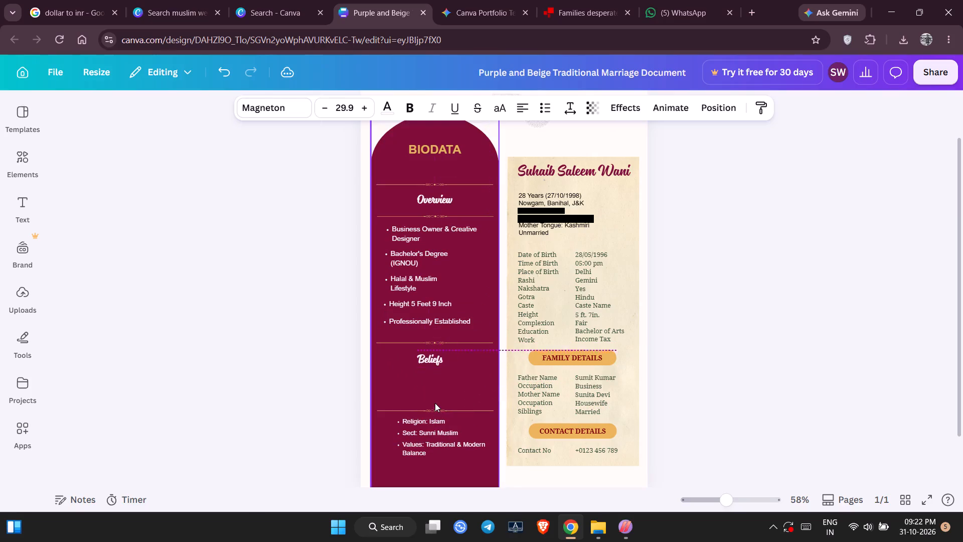
{"action": "key", "text": "Down"}
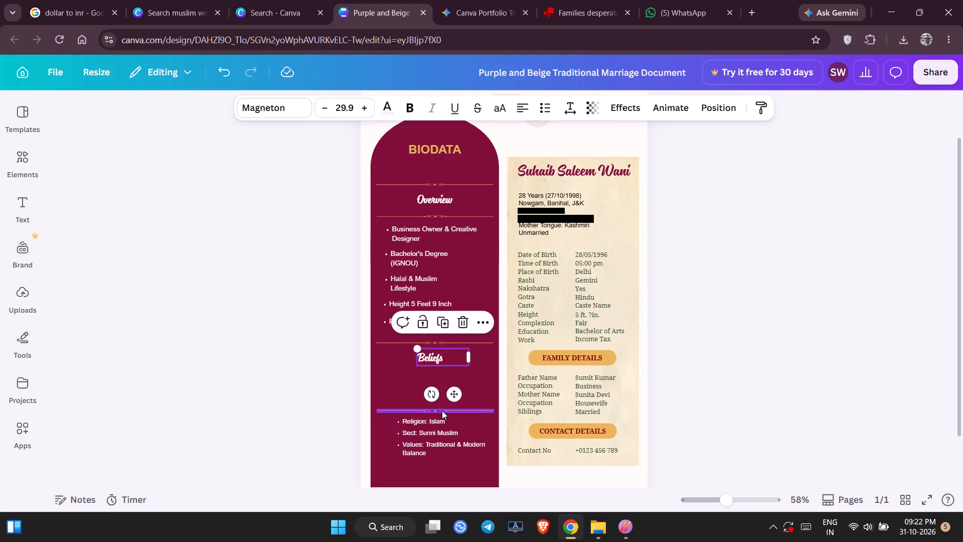
Move the lower ornamental divider up to just beneath the "Beliefs" heading.
{"action": "left_click", "coordinate": [442, 410]}
{"action": "key", "text": "Up"}
{"action": "key", "text": "Up"}
{"action": "key", "text": "Up"}
{"action": "key", "text": "Up"}
{"action": "key", "text": "Up"}
{"action": "key", "text": "Up"}
{"action": "key", "text": "Up"}
{"action": "key", "text": "Up"}
{"action": "key", "text": "Up"}
{"action": "key", "text": "Up"}
{"action": "key", "text": "Up"}
{"action": "key", "text": "Up"}
{"action": "key", "text": "Up"}
{"action": "key", "text": "Up"}
{"action": "key", "text": "Up"}
{"action": "key", "text": "Up"}
{"action": "key", "text": "Up"}
{"action": "key", "text": "Up"}
{"action": "key", "text": "Up"}
{"action": "key", "text": "Up"}
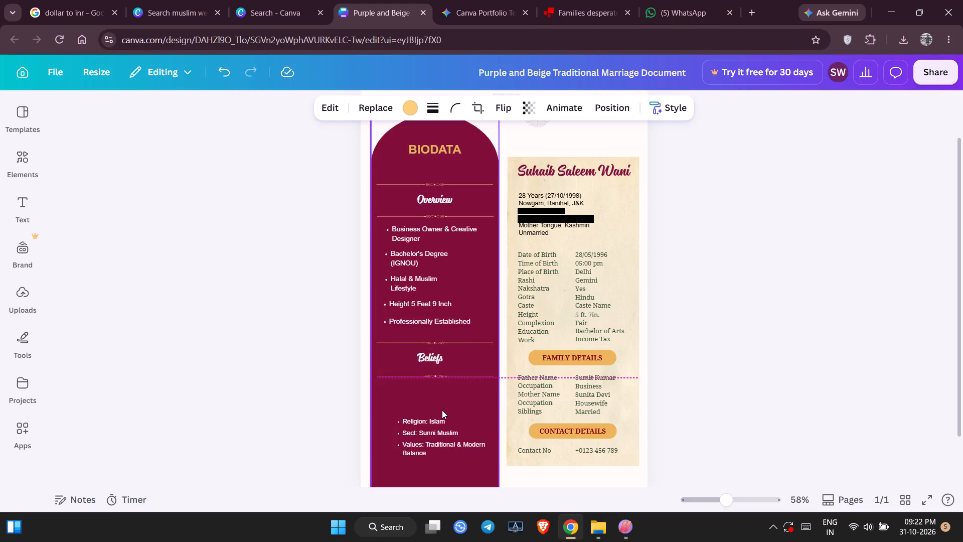
{"action": "key", "text": "Up"}
Move the "Religion: Islam" bullet up beneath the divider under "Beliefs" and set its font size to 14.4.
{"action": "left_click", "coordinate": [435, 420]}
{"action": "key", "text": "Up"}
{"action": "key", "text": "Up"}
{"action": "key", "text": "Up"}
{"action": "key", "text": "Up"}
{"action": "key", "text": "Up"}
{"action": "key", "text": "Up"}
{"action": "key", "text": "Up"}
{"action": "key", "text": "Up"}
{"action": "key", "text": "Up"}
{"action": "key", "text": "Up"}
{"action": "key", "text": "Up"}
{"action": "key", "text": "Up"}
{"action": "key", "text": "Up"}
{"action": "key", "text": "Up"}
{"action": "key", "text": "Up"}
{"action": "key", "text": "Up"}
{"action": "key", "text": "Up"}
{"action": "key", "text": "Up"}
{"action": "key", "text": "Up"}
{"action": "key", "text": "Up"}
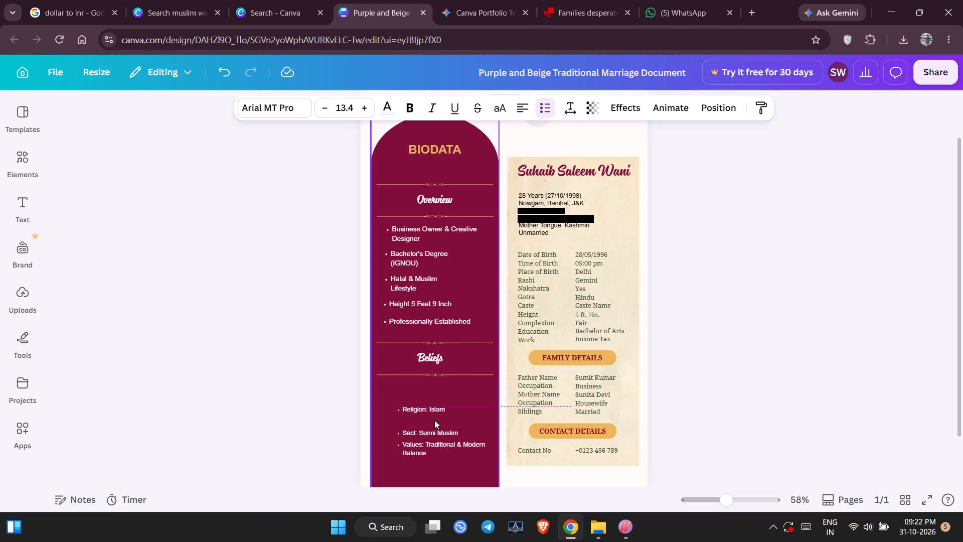
{"action": "left_click", "coordinate": [362, 107]}
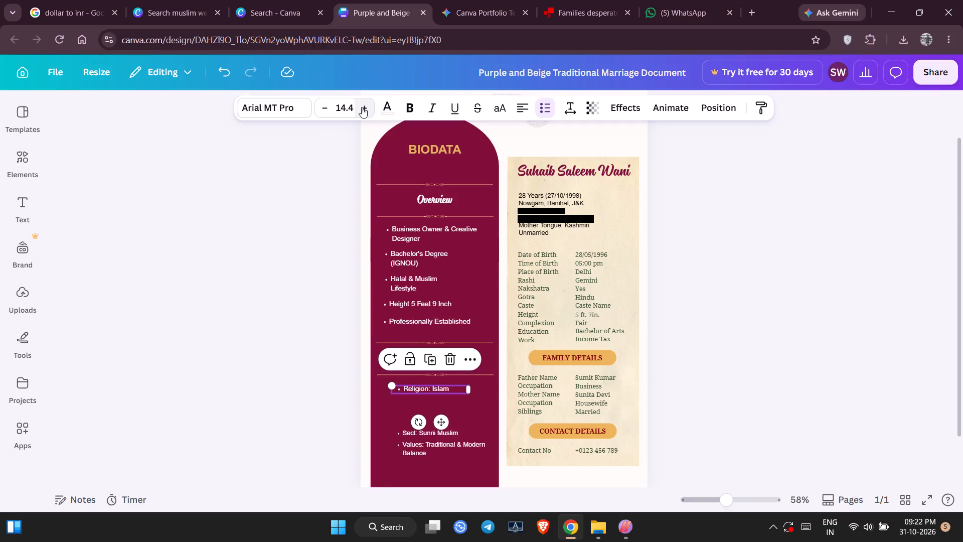
{"action": "left_click", "coordinate": [912, 255]}
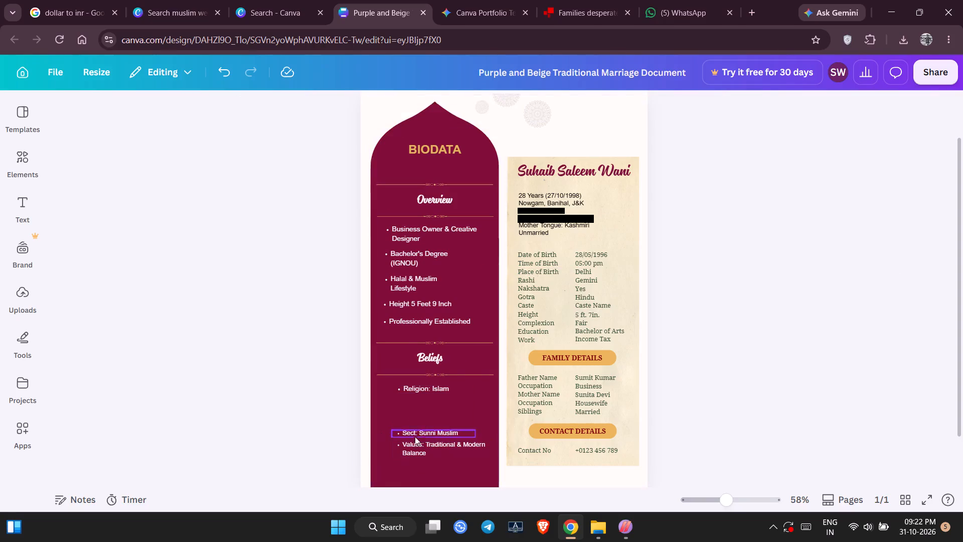
Move the "Sect: Sunni Muslim" bullet up beneath the "Religion: Islam" bullet and set its font size to 14.4.
{"action": "left_click", "coordinate": [420, 428]}
{"action": "left_click", "coordinate": [421, 433]}
{"action": "key", "text": "Up"}
{"action": "key", "text": "Up"}
{"action": "key", "text": "Up"}
{"action": "key", "text": "Up"}
{"action": "key", "text": "Up"}
{"action": "key", "text": "Up"}
{"action": "key", "text": "Up"}
{"action": "key", "text": "Up"}
{"action": "key", "text": "Up"}
{"action": "key", "text": "Up"}
{"action": "key", "text": "Up"}
{"action": "key", "text": "Up"}
{"action": "key", "text": "Up"}
{"action": "key", "text": "Up"}
{"action": "key", "text": "Up"}
{"action": "key", "text": "Up"}
{"action": "key", "text": "Up"}
{"action": "key", "text": "Up"}
{"action": "key", "text": "Up"}
{"action": "key", "text": "Up"}
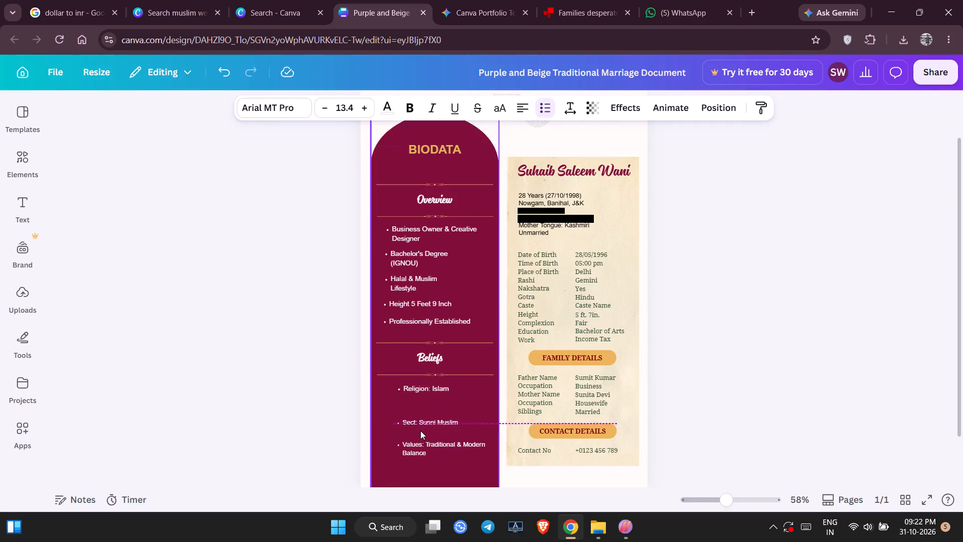
{"action": "key", "text": "Left"}
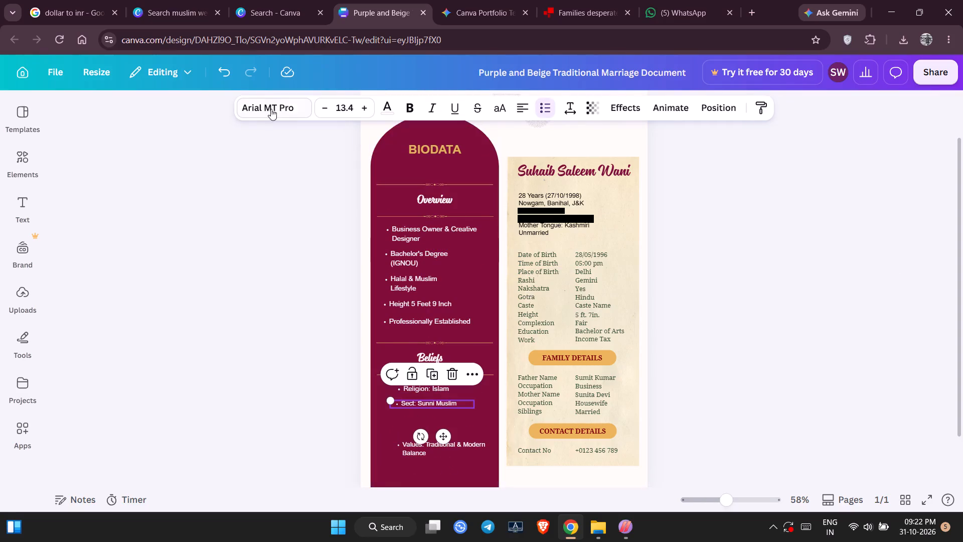
{"action": "left_click", "coordinate": [367, 111]}
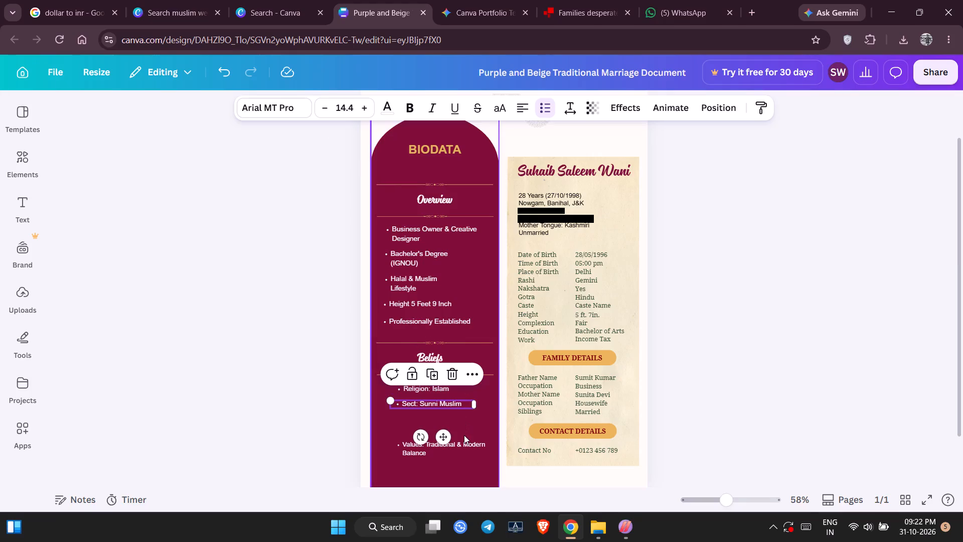
Set the "Values: Traditional & Modern Balance" bullet's font size to 14.4 and move it up beneath the "Sect: Sunni Muslim" bullet, lining up their left edges.
{"action": "left_click", "coordinate": [465, 442]}
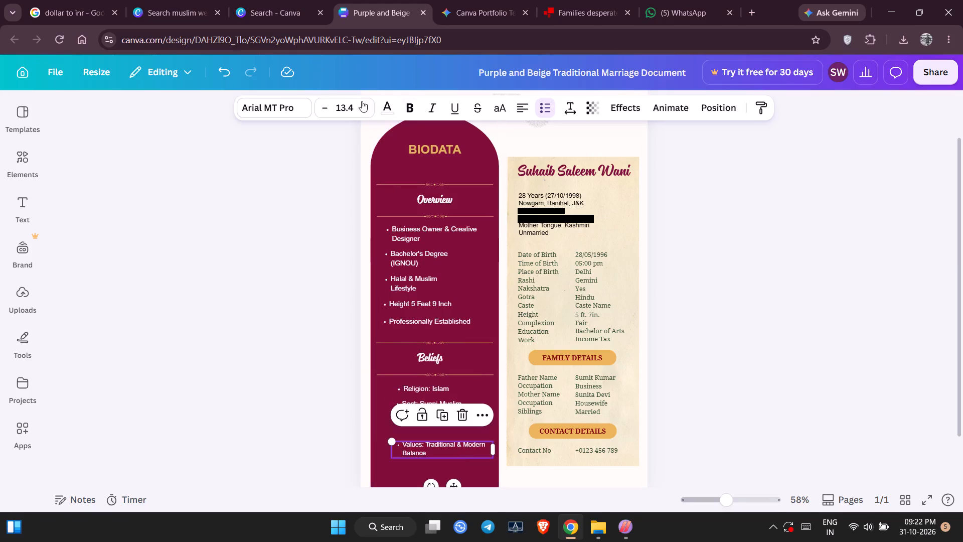
{"action": "left_click", "coordinate": [365, 105]}
{"action": "key", "text": "Up"}
{"action": "key", "text": "Up"}
{"action": "key", "text": "Up"}
{"action": "key", "text": "Up"}
{"action": "key", "text": "Up"}
{"action": "key", "text": "Up"}
{"action": "key", "text": "Up"}
{"action": "key", "text": "Up"}
{"action": "key", "text": "Up"}
{"action": "key", "text": "Up"}
{"action": "key", "text": "Up"}
{"action": "key", "text": "Up"}
{"action": "key", "text": "Up"}
{"action": "key", "text": "Up"}
{"action": "key", "text": "Up"}
{"action": "key", "text": "Up"}
{"action": "key", "text": "Up"}
{"action": "key", "text": "Up"}
{"action": "key", "text": "Up"}
{"action": "key", "text": "Up"}
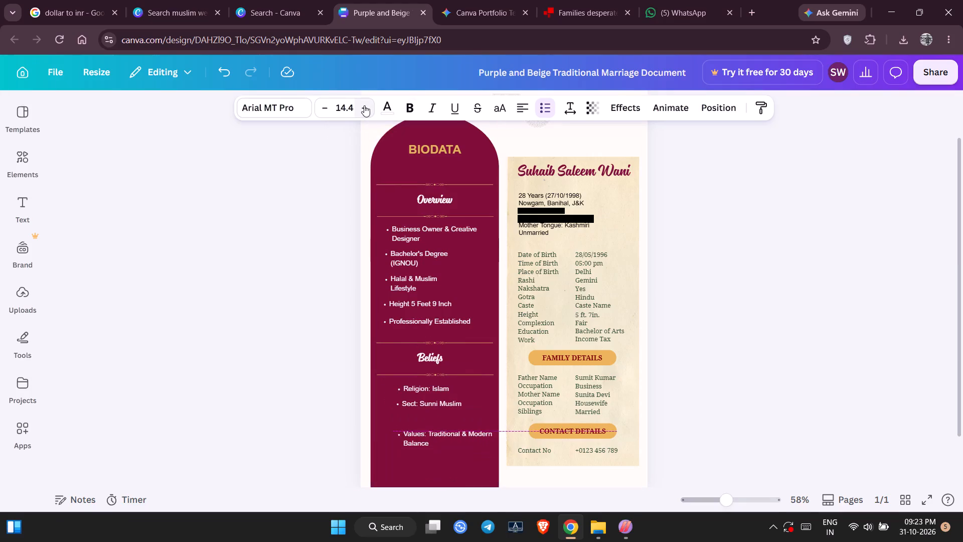
{"action": "key", "text": "Left"}
{"action": "key", "text": "Left"}
{"action": "key", "text": "Left"}
{"action": "key", "text": "Down"}
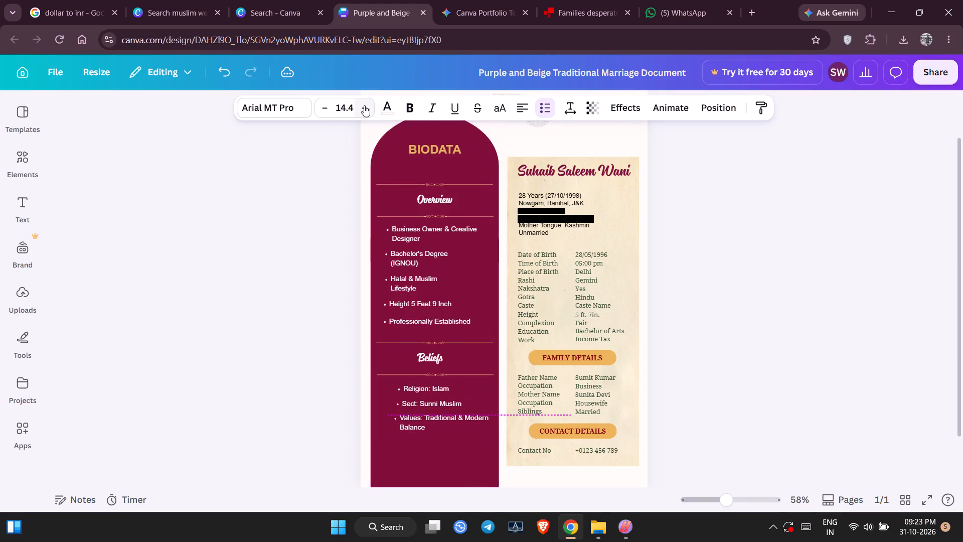
{"action": "key", "text": "Down"}
{"action": "key", "text": "Right"}
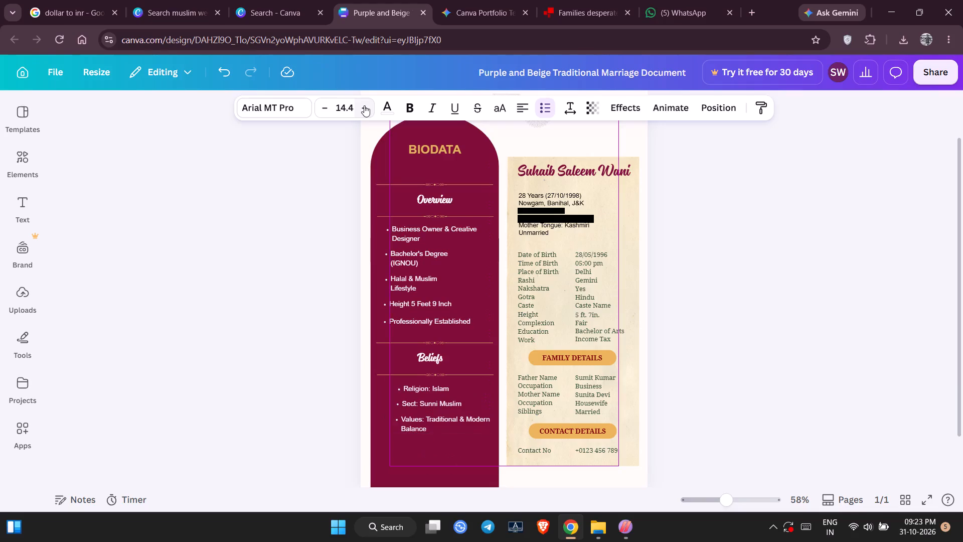
{"action": "key", "text": "Right"}
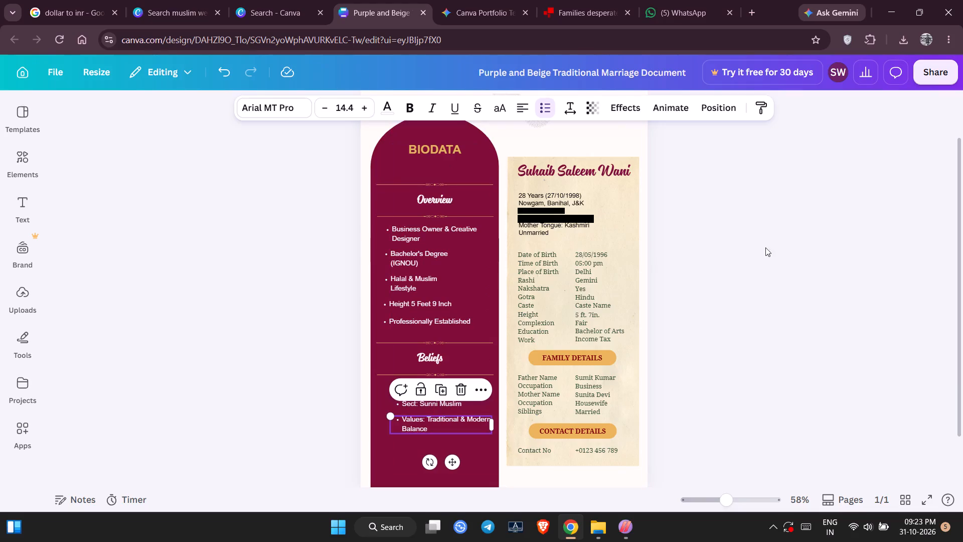
{"action": "left_click", "coordinate": [864, 243]}
{"action": "left_click", "coordinate": [433, 385]}
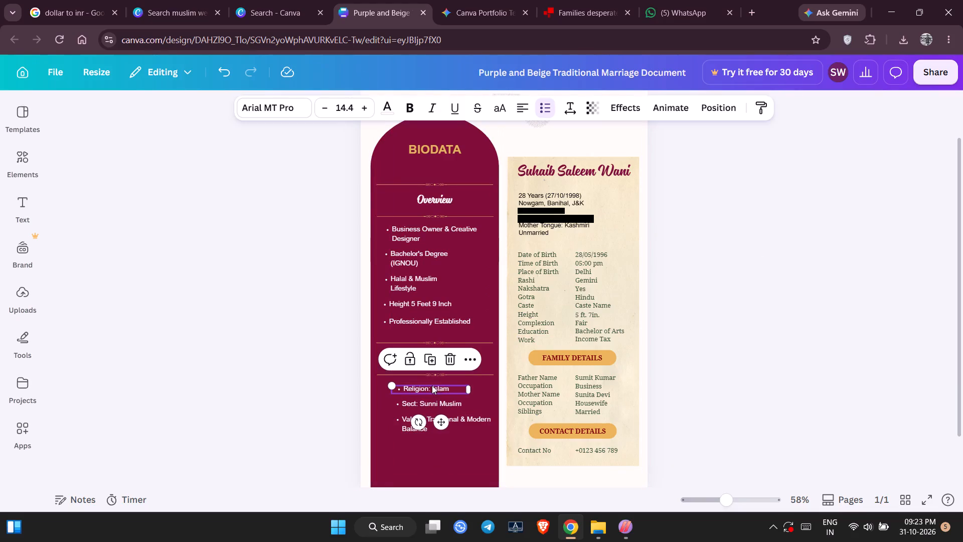
{"action": "key", "text": "Left"}
{"action": "key", "text": "Left"}
{"action": "key", "text": "Left"}
{"action": "key", "text": "Left"}
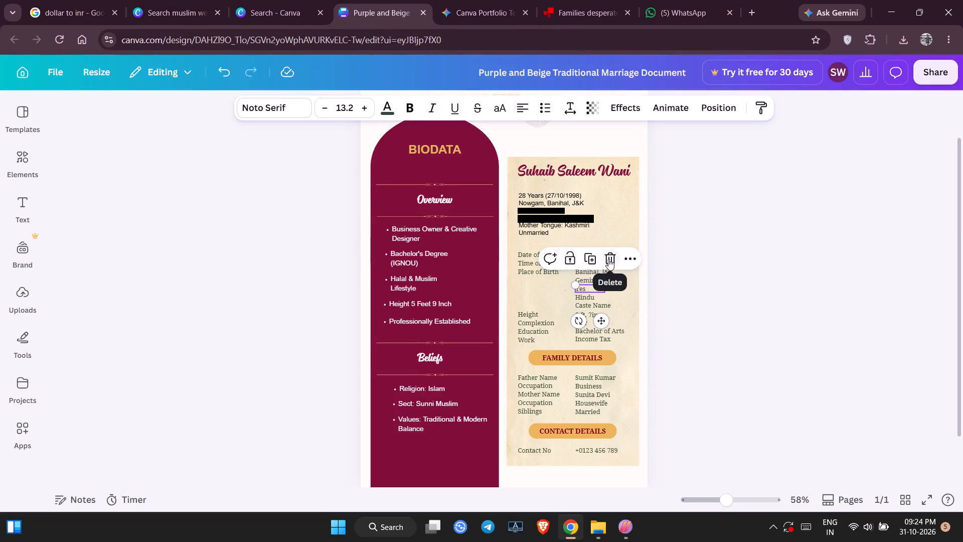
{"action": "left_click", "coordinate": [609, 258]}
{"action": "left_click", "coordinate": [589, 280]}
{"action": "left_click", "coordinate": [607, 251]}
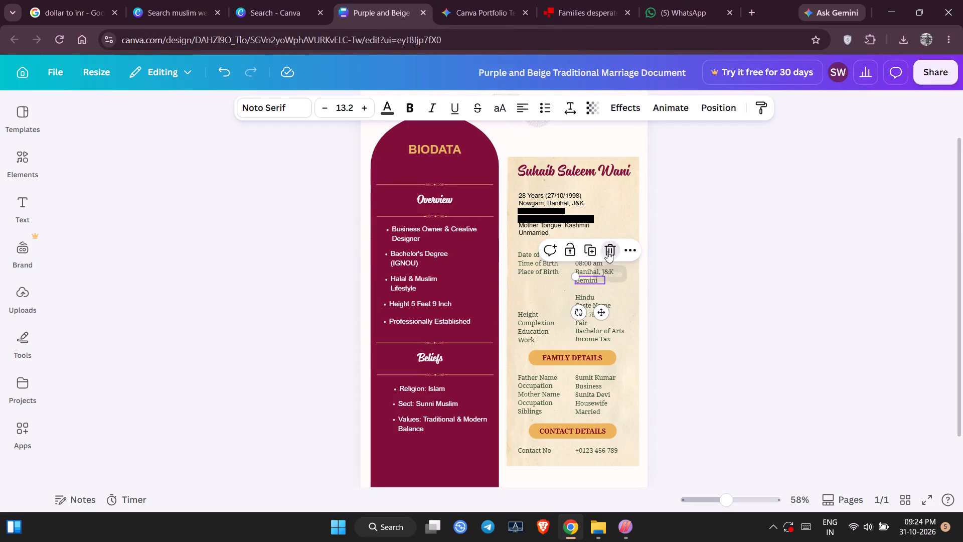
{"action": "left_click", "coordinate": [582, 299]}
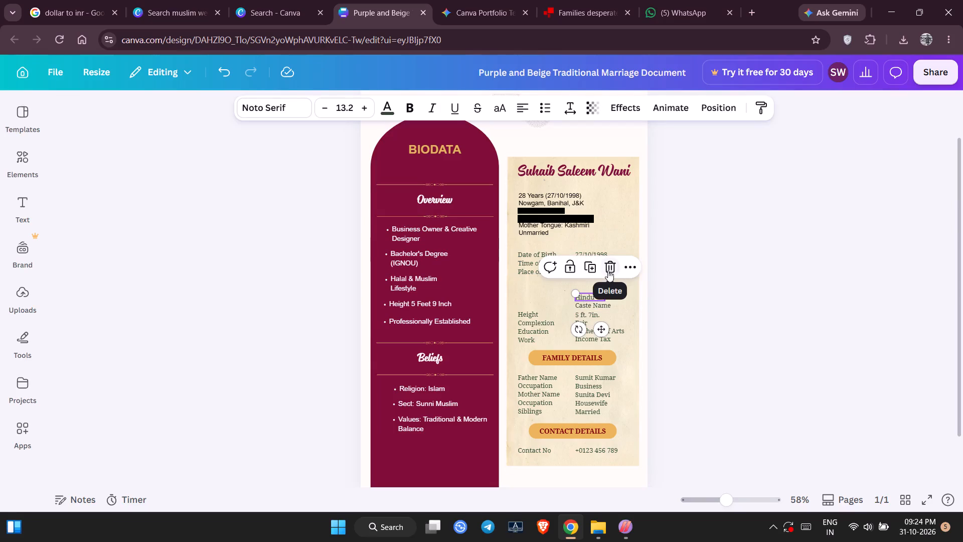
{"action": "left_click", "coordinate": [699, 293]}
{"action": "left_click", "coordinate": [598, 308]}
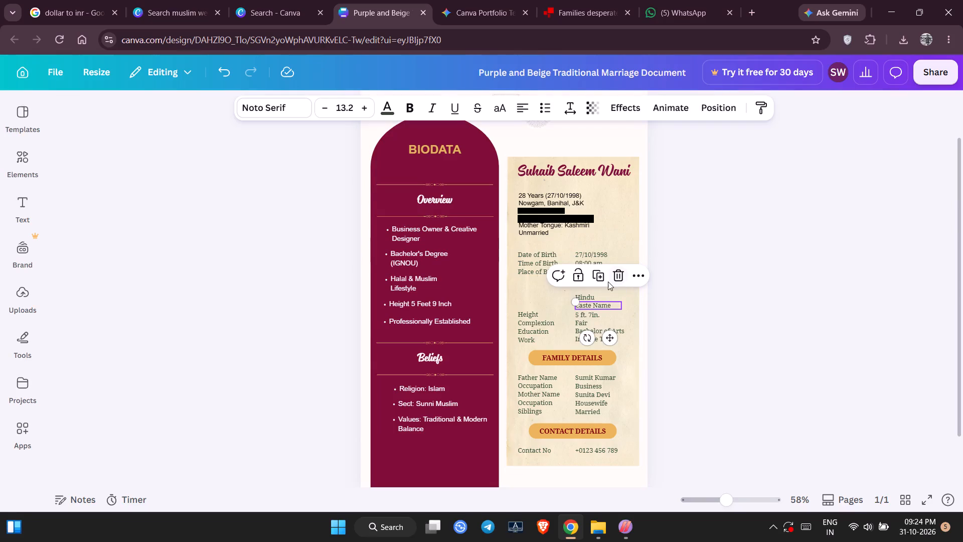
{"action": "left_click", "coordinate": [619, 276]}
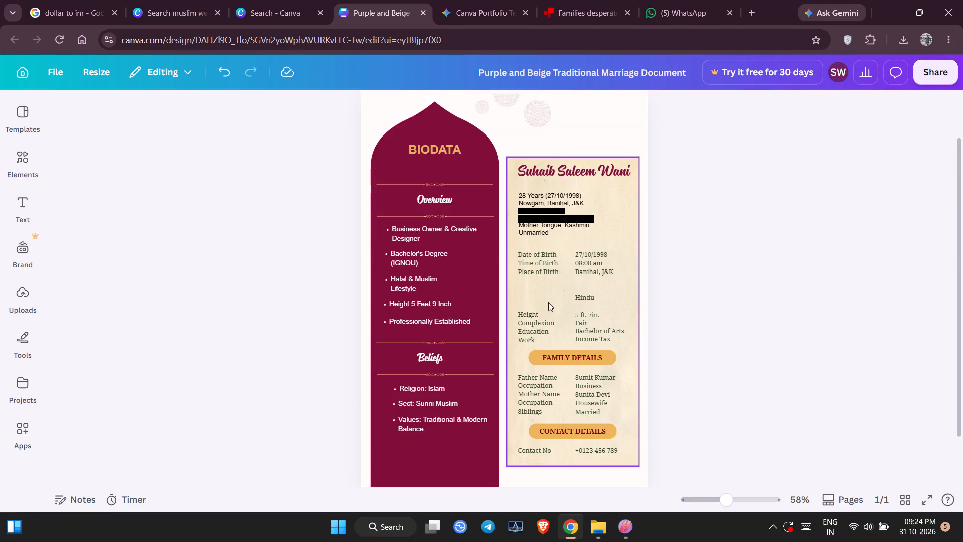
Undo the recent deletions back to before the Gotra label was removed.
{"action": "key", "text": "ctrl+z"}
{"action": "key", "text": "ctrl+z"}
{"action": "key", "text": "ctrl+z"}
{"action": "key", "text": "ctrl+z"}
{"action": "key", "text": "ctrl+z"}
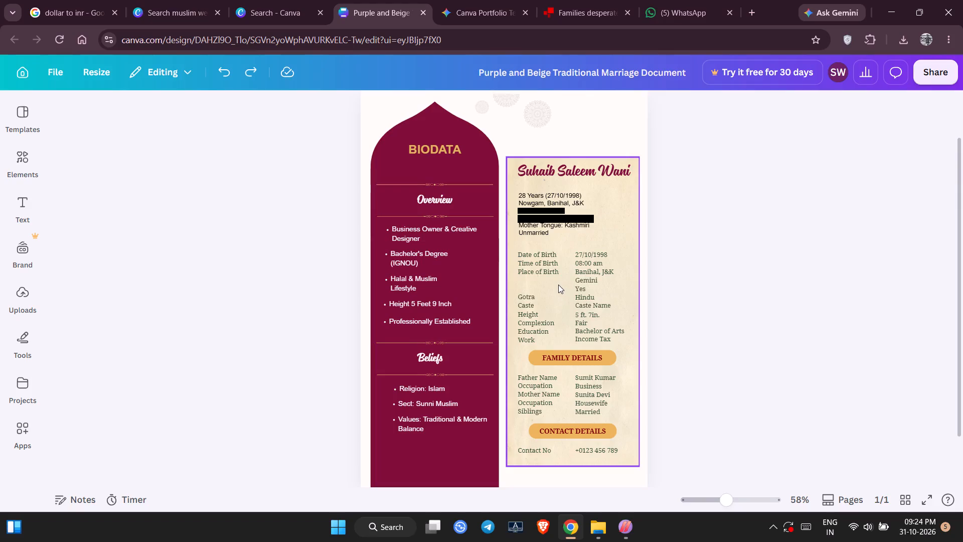
Delete the Caste label and the "Gemini", "Yes" and "Caste Name" values, keeping the Gotra label and its "Hindu" value.
{"action": "left_click", "coordinate": [528, 302]}
{"action": "left_click", "coordinate": [566, 273]}
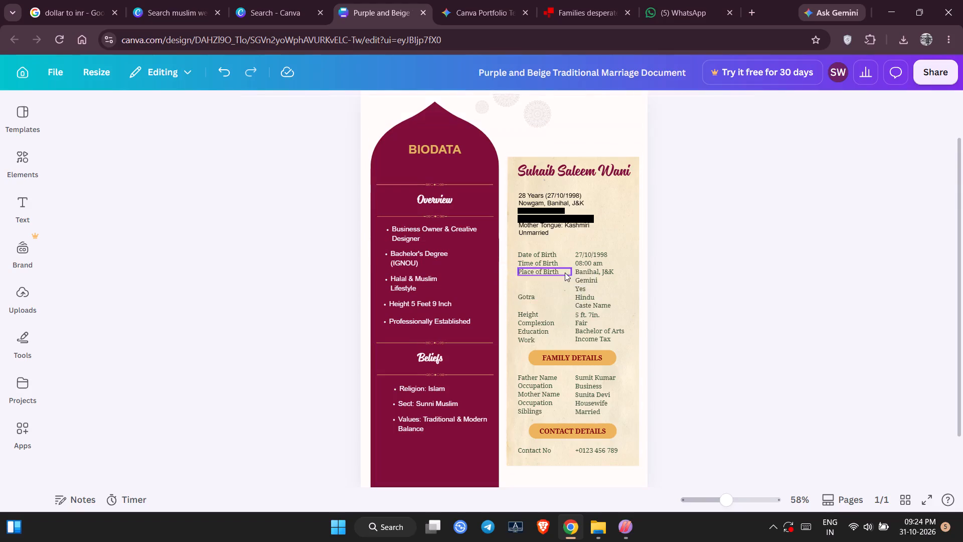
{"action": "left_click", "coordinate": [585, 280]}
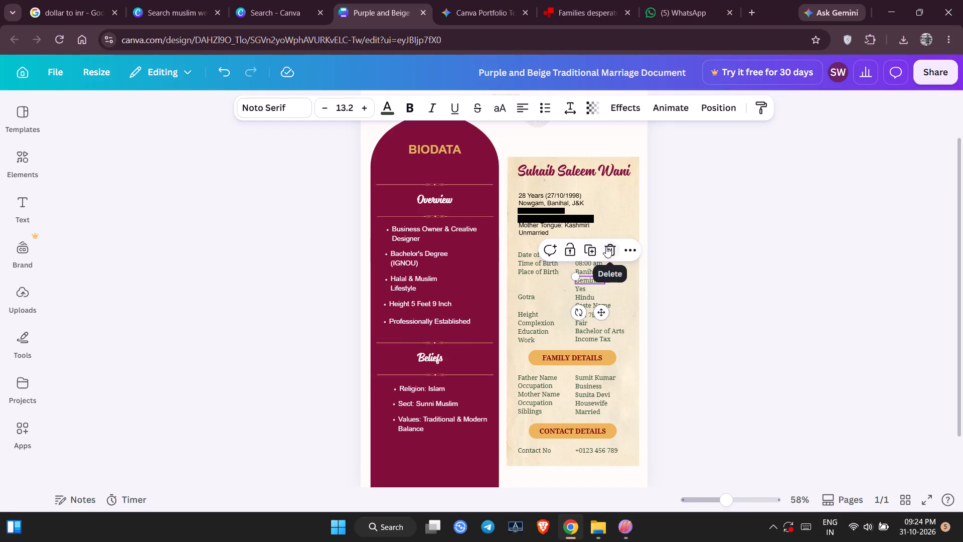
{"action": "left_click", "coordinate": [606, 246]}
{"action": "left_click", "coordinate": [579, 289]}
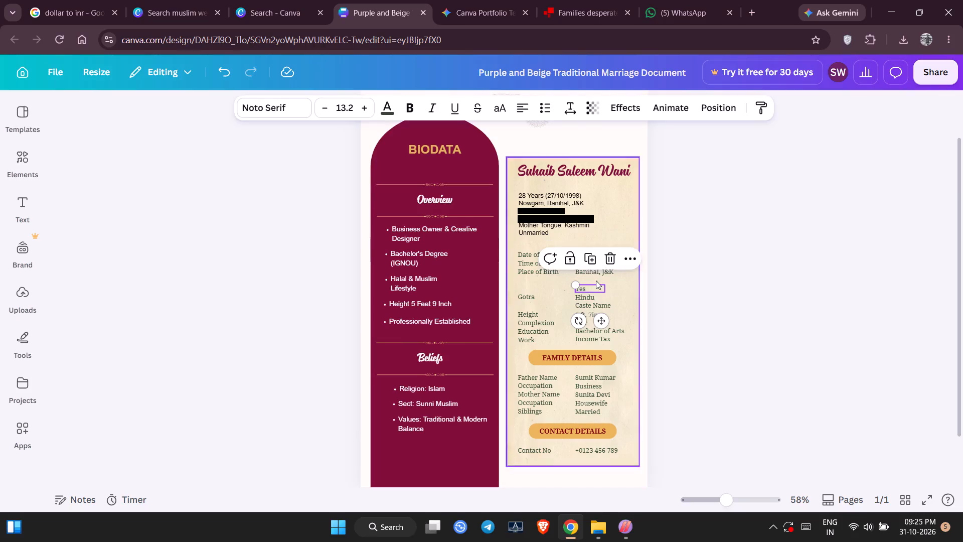
{"action": "left_click", "coordinate": [609, 257]}
{"action": "left_click", "coordinate": [596, 306]}
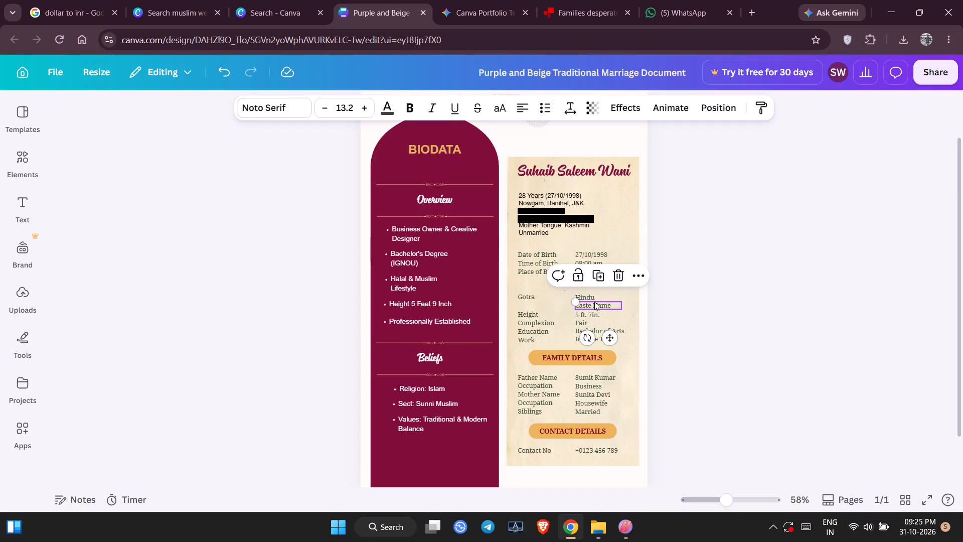
{"action": "left_click", "coordinate": [616, 272]}
Change the Height value in the biodata details to 5 ft. 9in.
{"action": "double_click", "coordinate": [579, 313]}
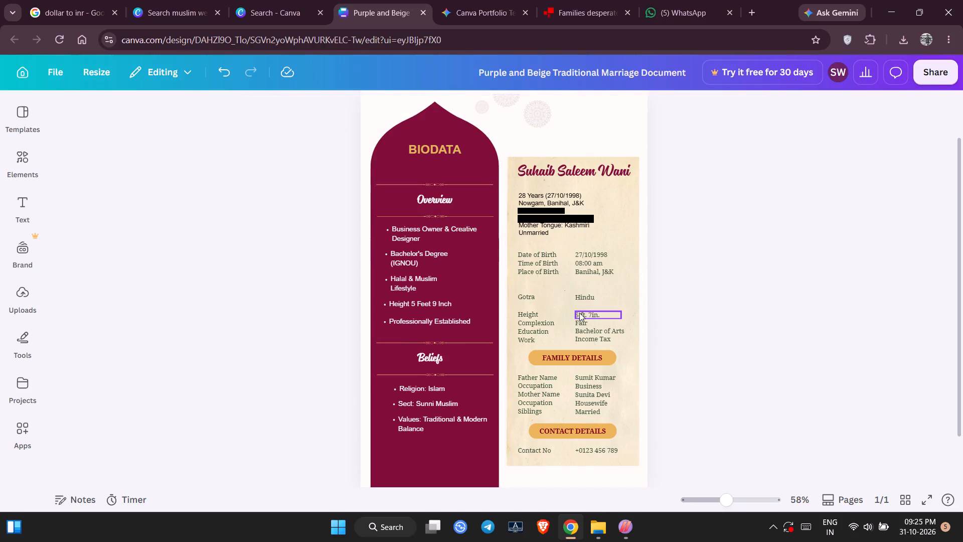
{"action": "left_click", "coordinate": [592, 314]}
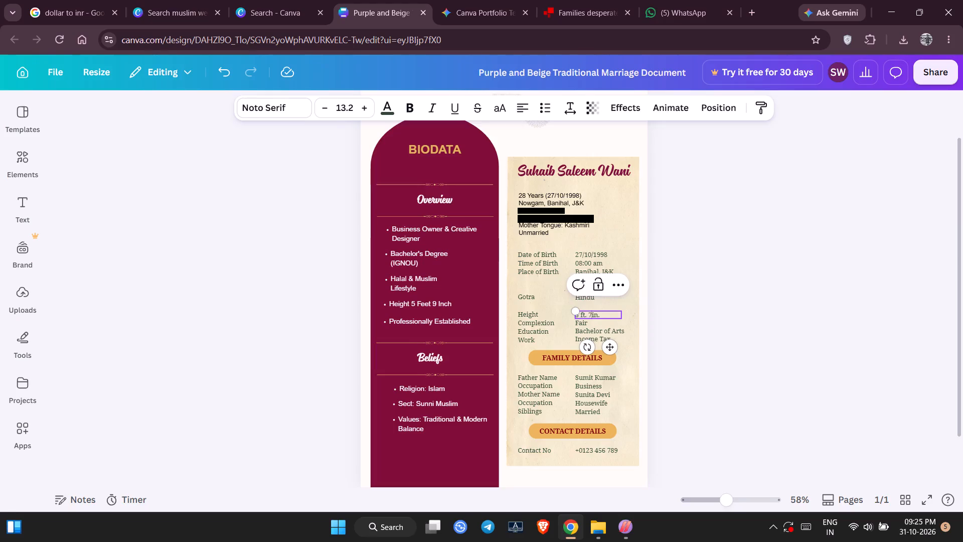
{"action": "key", "text": "BackSpace"}
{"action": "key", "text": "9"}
{"action": "left_click", "coordinate": [819, 320]}
Change the Gotra label in the biodata details to "Religion".
{"action": "double_click", "coordinate": [522, 297]}
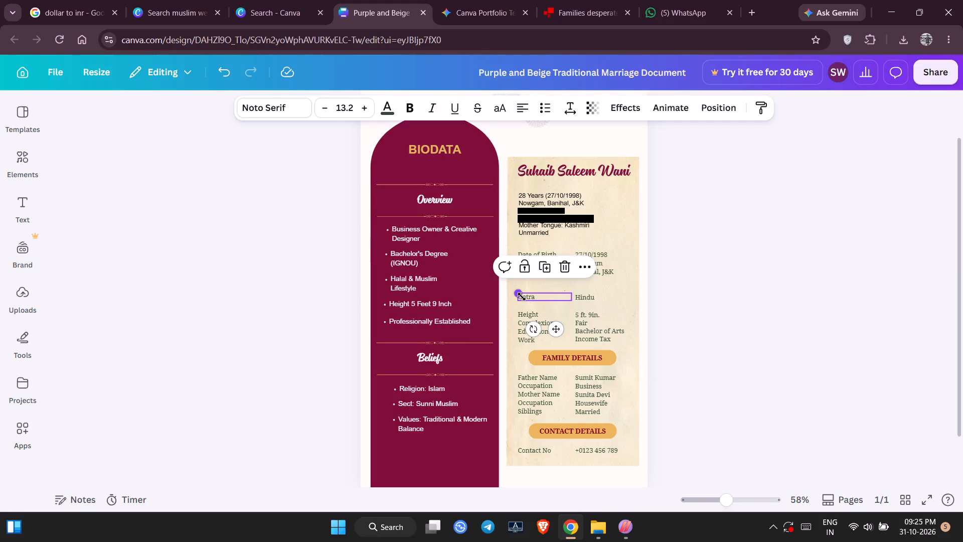
{"action": "double_click", "coordinate": [534, 297]}
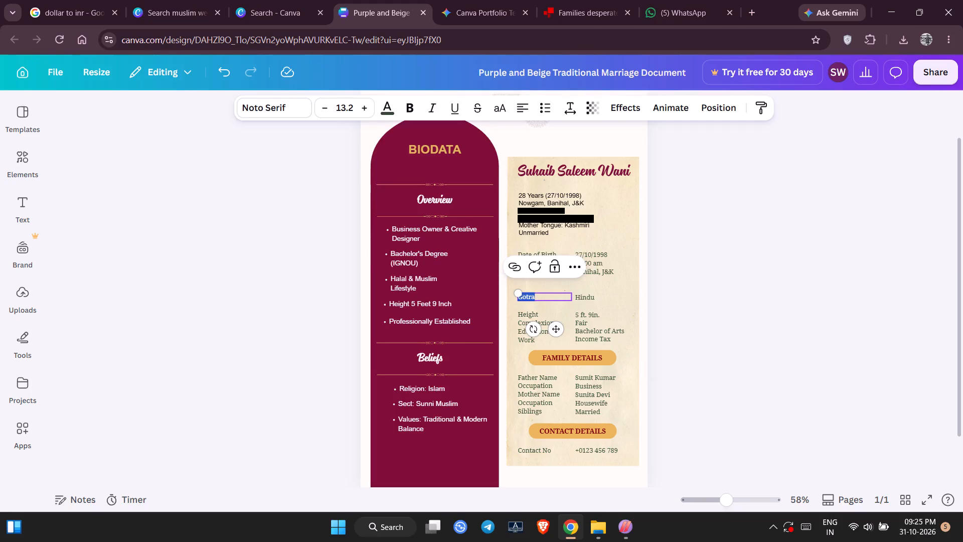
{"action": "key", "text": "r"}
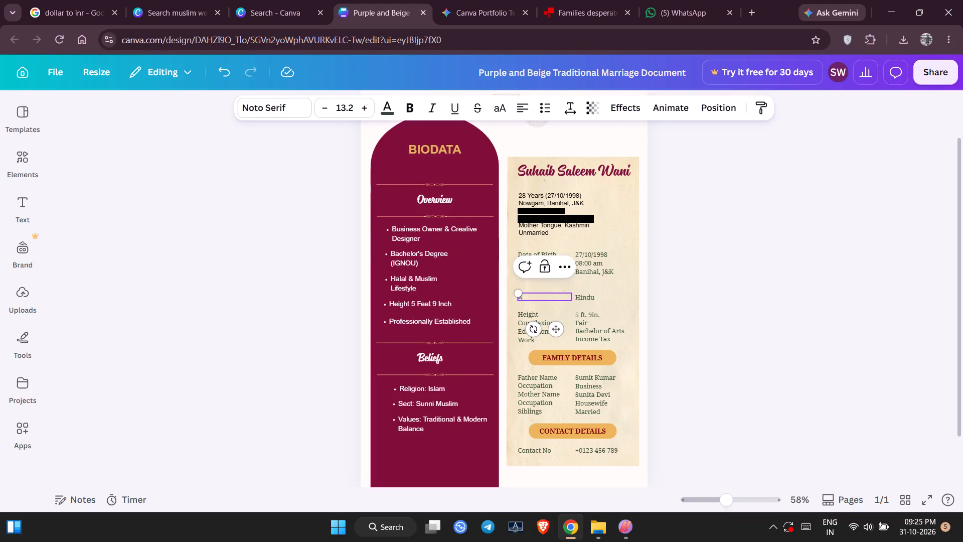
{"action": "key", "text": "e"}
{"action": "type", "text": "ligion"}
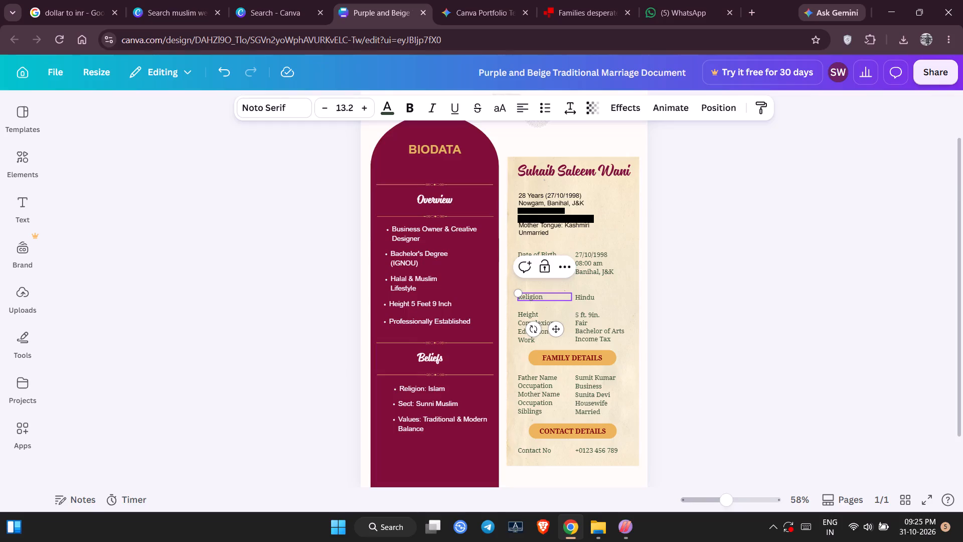
{"action": "left_click", "coordinate": [783, 300]}
Move the Religion label up so it sits directly beneath the Place of Birth label.
{"action": "left_click", "coordinate": [536, 298]}
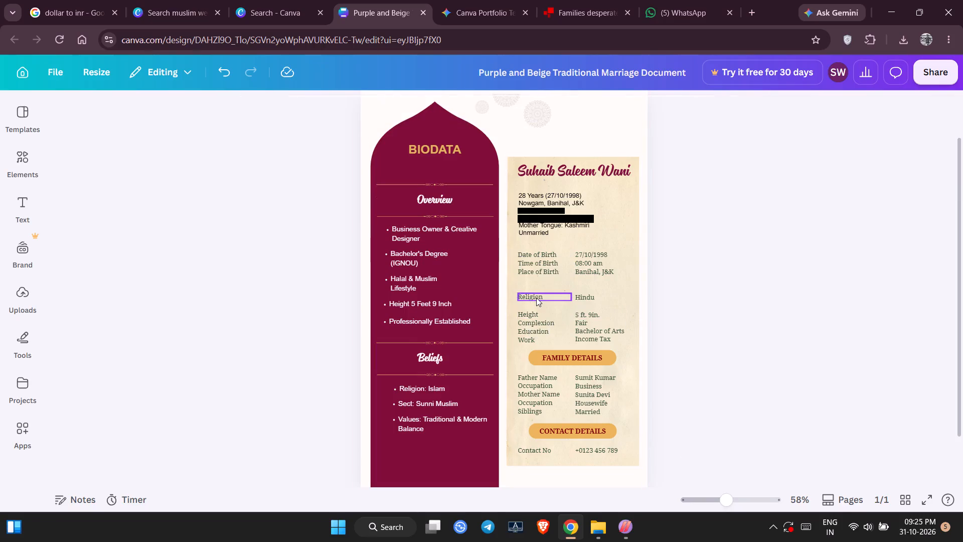
{"action": "key", "text": "Up"}
{"action": "key", "text": "Up"}
{"action": "key", "text": "Up"}
{"action": "key", "text": "Up"}
{"action": "key", "text": "Up"}
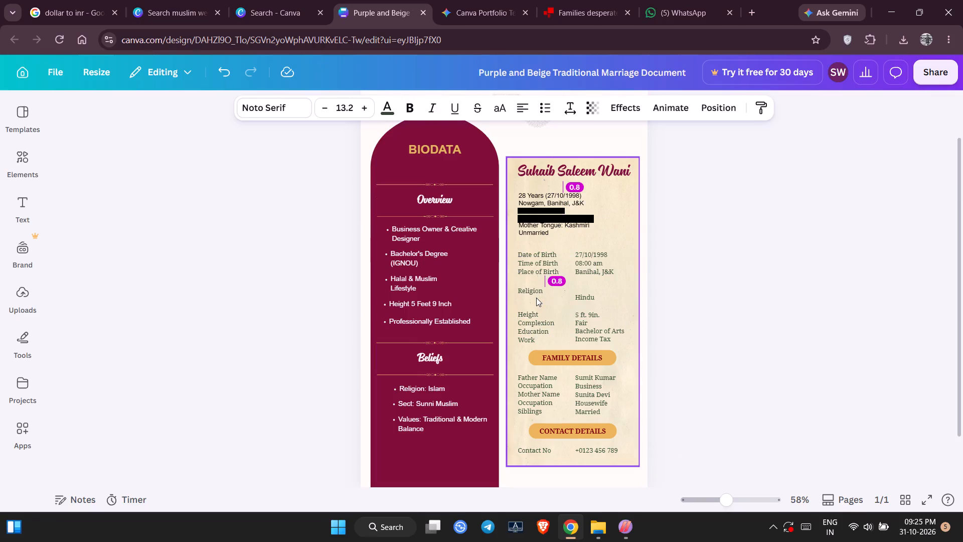
{"action": "key", "text": "Up"}
{"action": "key", "text": "Up"}
{"action": "key", "text": "Up"}
{"action": "key", "text": "Up"}
{"action": "key", "text": "Up"}
{"action": "key", "text": "Up"}
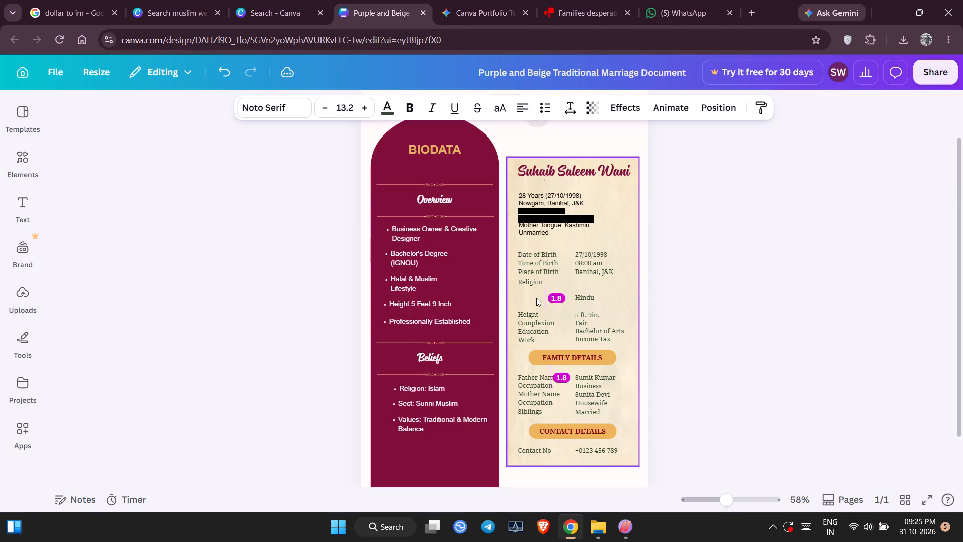
Move the "Hindu" value up level with the Religion label, and nudge that label slightly right.
{"action": "left_click", "coordinate": [582, 297]}
{"action": "key", "text": "Up"}
{"action": "key", "text": "Up"}
{"action": "key", "text": "Up"}
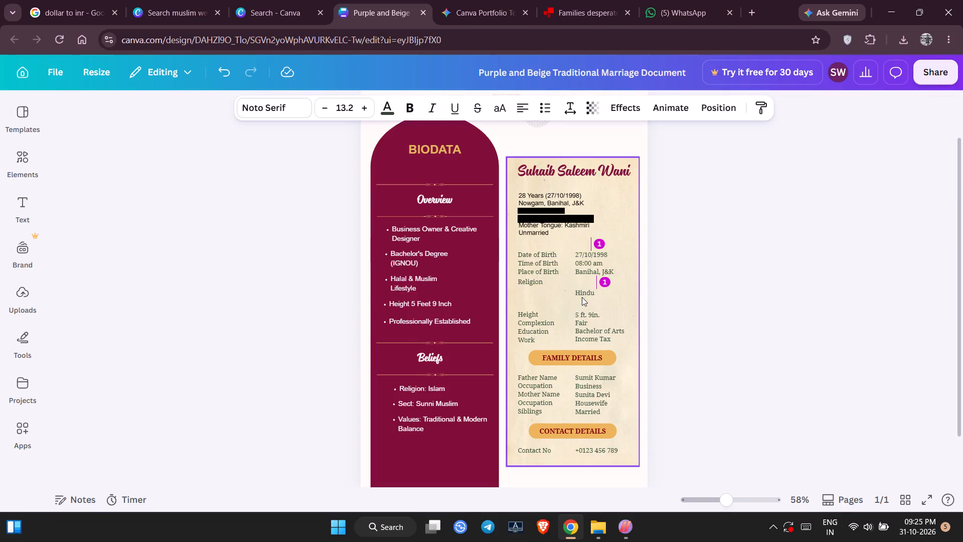
{"action": "key", "text": "Up"}
{"action": "key", "text": "Up"}
{"action": "key", "text": "Up"}
{"action": "key", "text": "Up"}
{"action": "key", "text": "Up"}
{"action": "key", "text": "Up"}
{"action": "key", "text": "Up"}
{"action": "key", "text": "Up"}
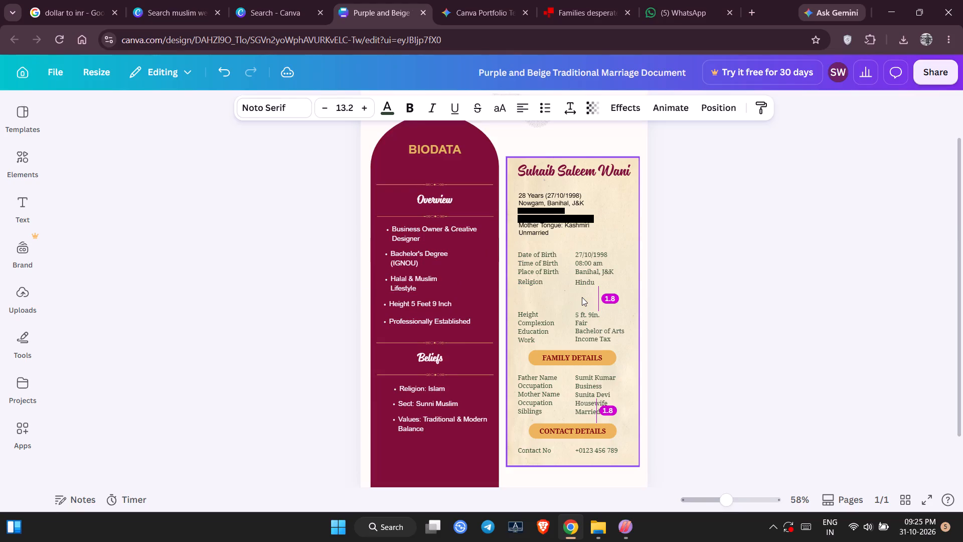
{"action": "left_click", "coordinate": [530, 285]}
{"action": "key", "text": "Right"}
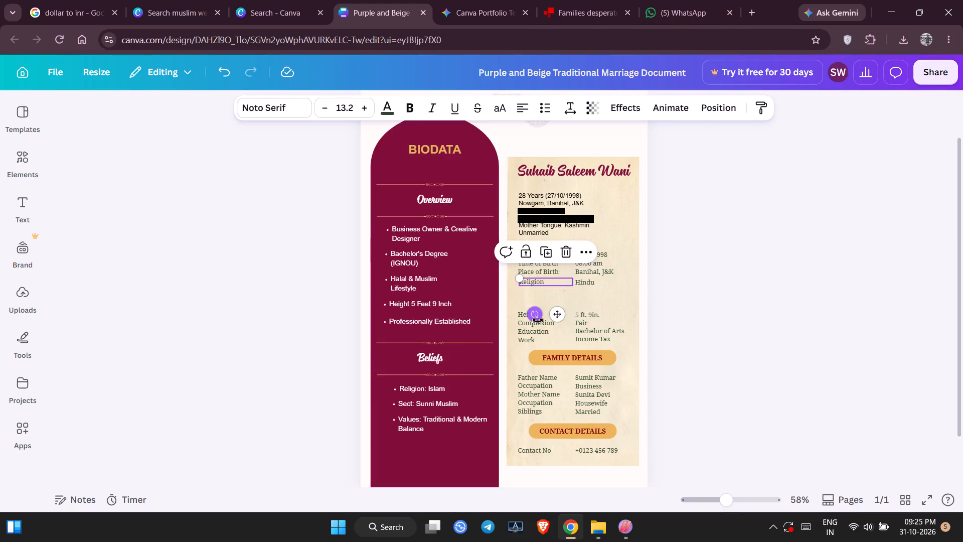
{"action": "left_click", "coordinate": [787, 276]}
Move the Height label up beneath the Religion label, keeping it in line with the label column.
{"action": "left_click", "coordinate": [531, 316]}
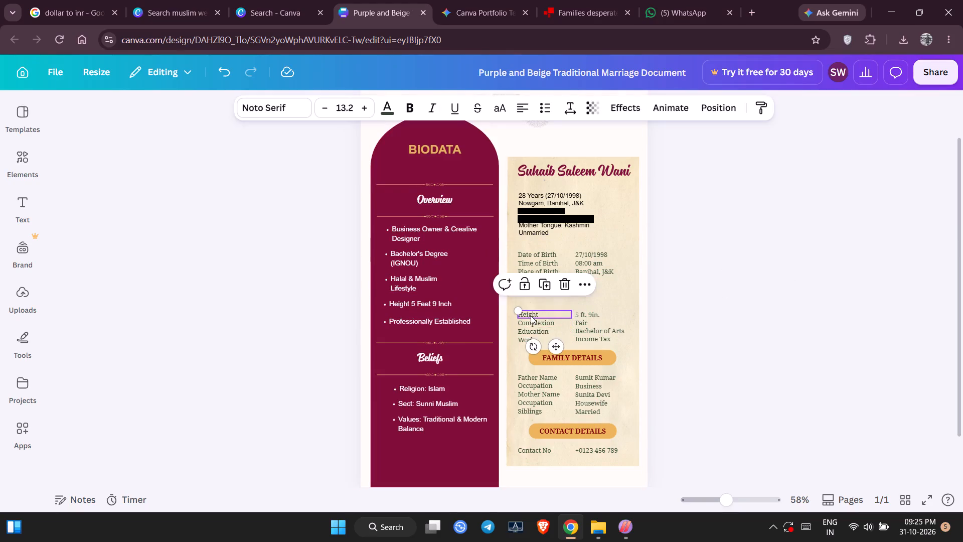
{"action": "key", "text": "Up"}
{"action": "key", "text": "Up"}
{"action": "key", "text": "Up"}
{"action": "key", "text": "Up"}
{"action": "key", "text": "Up"}
{"action": "key", "text": "Up"}
{"action": "key", "text": "Up"}
{"action": "key", "text": "Up"}
{"action": "key", "text": "Up"}
{"action": "key", "text": "Up"}
{"action": "key", "text": "Up"}
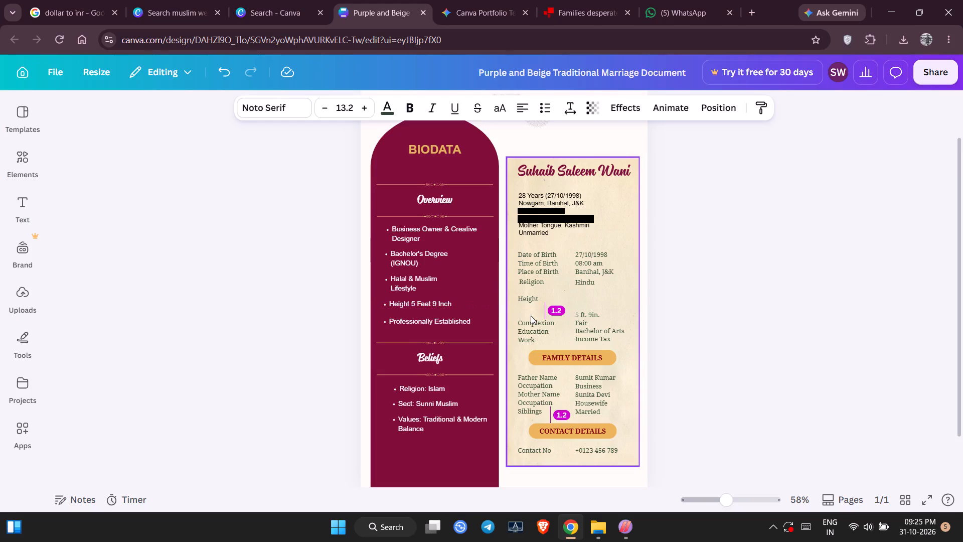
{"action": "key", "text": "Right"}
{"action": "key", "text": "Right"}
{"action": "key", "text": "Up"}
{"action": "key", "text": "Up"}
{"action": "key", "text": "Up"}
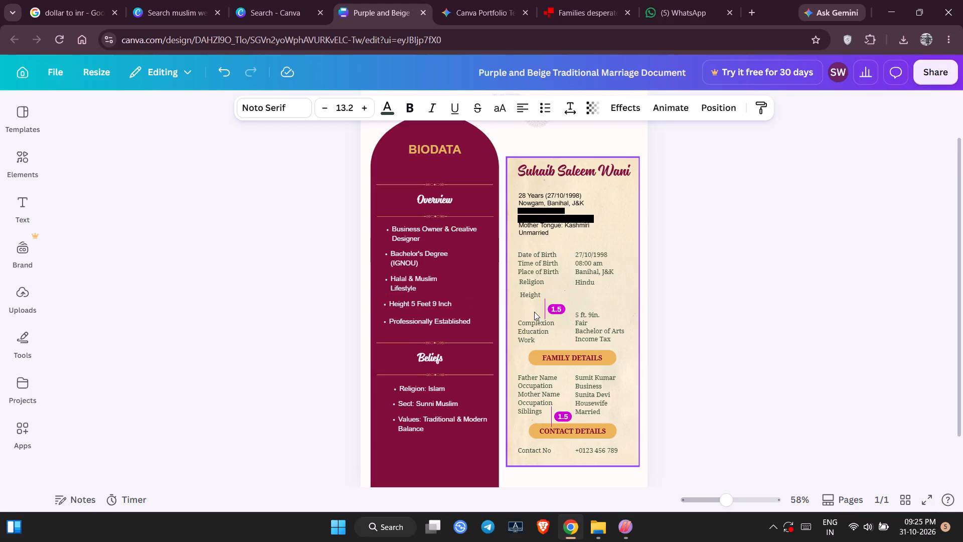
{"action": "key", "text": "Up"}
{"action": "key", "text": "Left"}
{"action": "key", "text": "Up"}
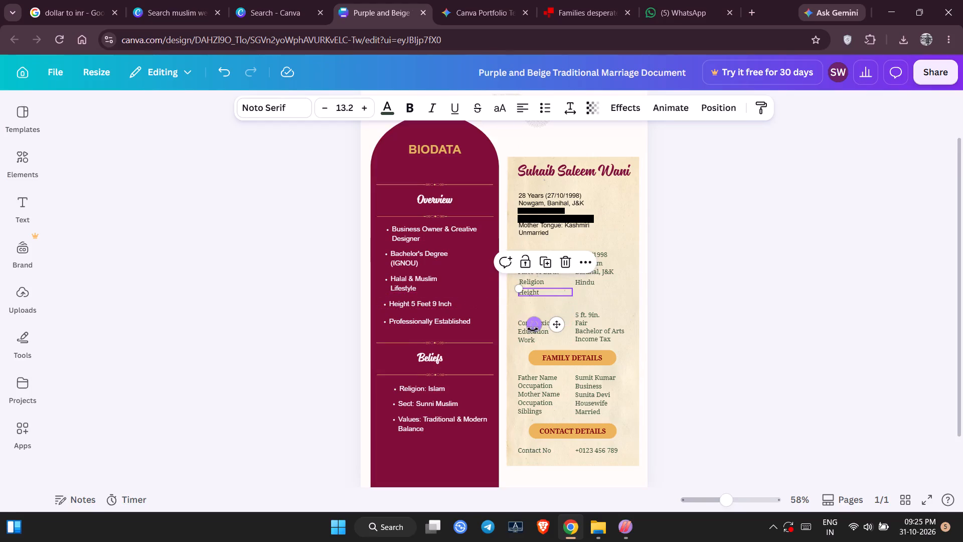
{"action": "left_click", "coordinate": [687, 262]}
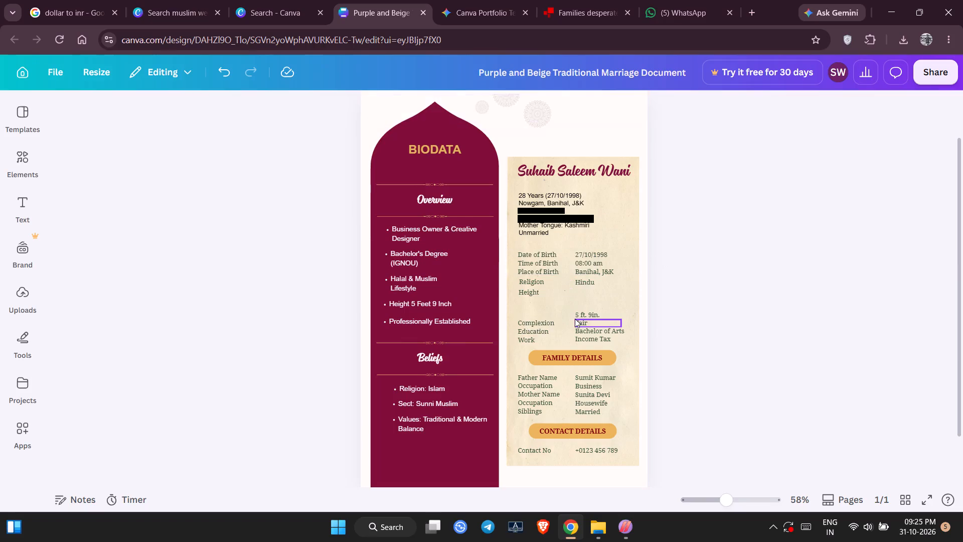
Move the "5 ft. 9in." value up so it sits level with the Height label.
{"action": "left_click", "coordinate": [579, 317]}
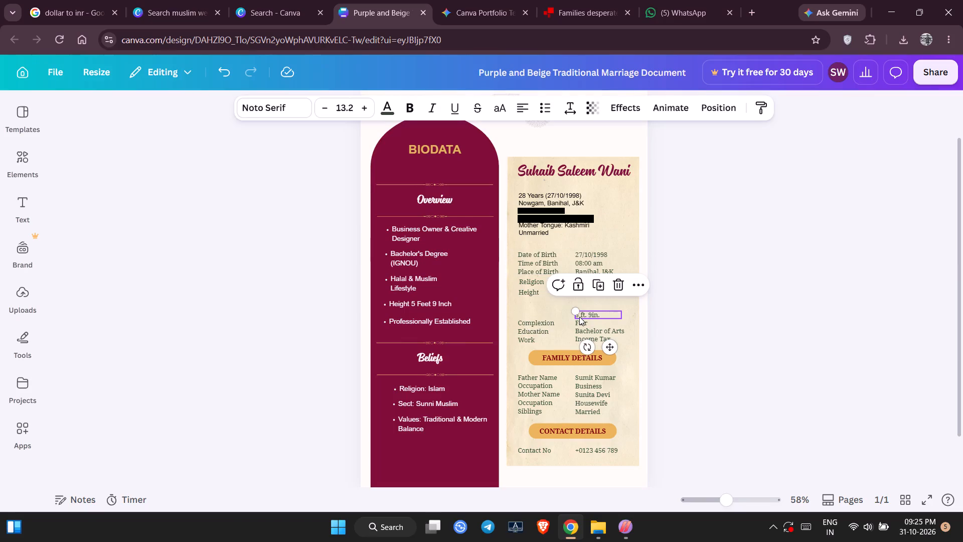
{"action": "left_click_drag", "start_coordinate": [608, 347], "coordinate": [607, 344]}
{"action": "left_click_drag", "start_coordinate": [607, 344], "coordinate": [604, 324]}
{"action": "left_click", "coordinate": [736, 283]}
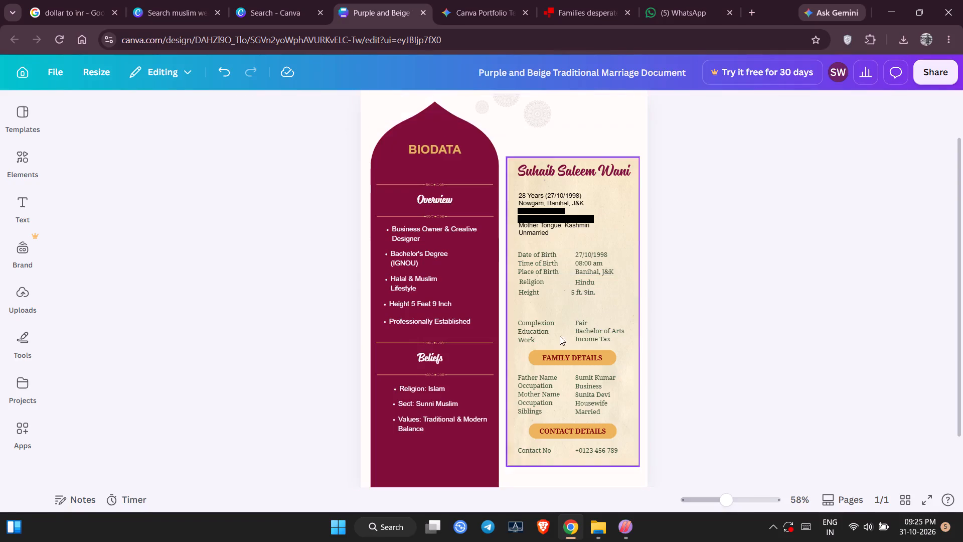
{"action": "left_click", "coordinate": [592, 294]}
{"action": "key", "text": "Right"}
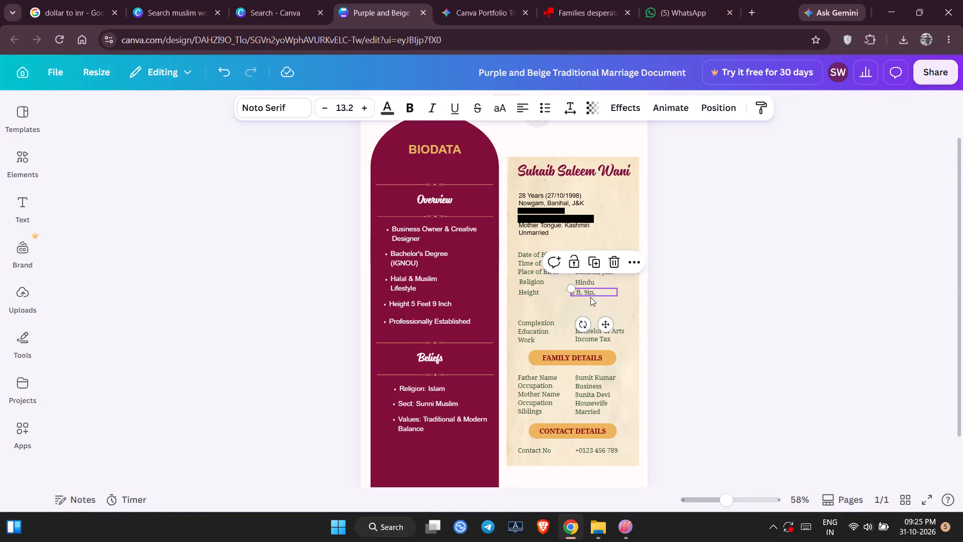
Move the Complexion label up beneath the Height label and adjust its horizontal alignment slightly to the left.
{"action": "left_click", "coordinate": [540, 323]}
{"action": "key", "text": "Up"}
{"action": "key", "text": "Up"}
{"action": "key", "text": "Up"}
{"action": "key", "text": "Up"}
{"action": "key", "text": "Up"}
{"action": "key", "text": "Up"}
{"action": "key", "text": "Up"}
{"action": "key", "text": "Up"}
{"action": "key", "text": "Up"}
{"action": "key", "text": "Up"}
{"action": "key", "text": "Up"}
{"action": "key", "text": "Up"}
{"action": "key", "text": "Up"}
{"action": "key", "text": "Up"}
{"action": "key", "text": "Up"}
{"action": "key", "text": "Up"}
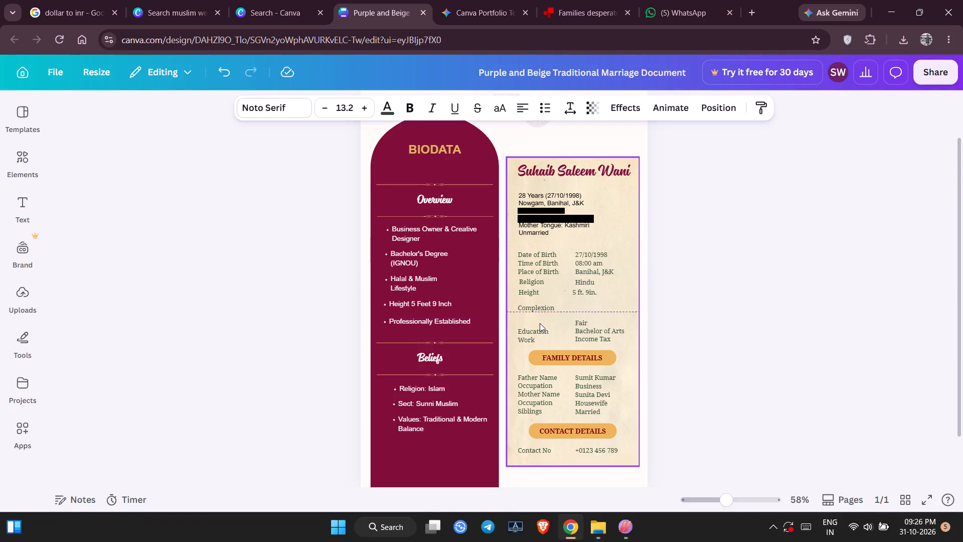
{"action": "key", "text": "Left"}
{"action": "key", "text": "Left"}
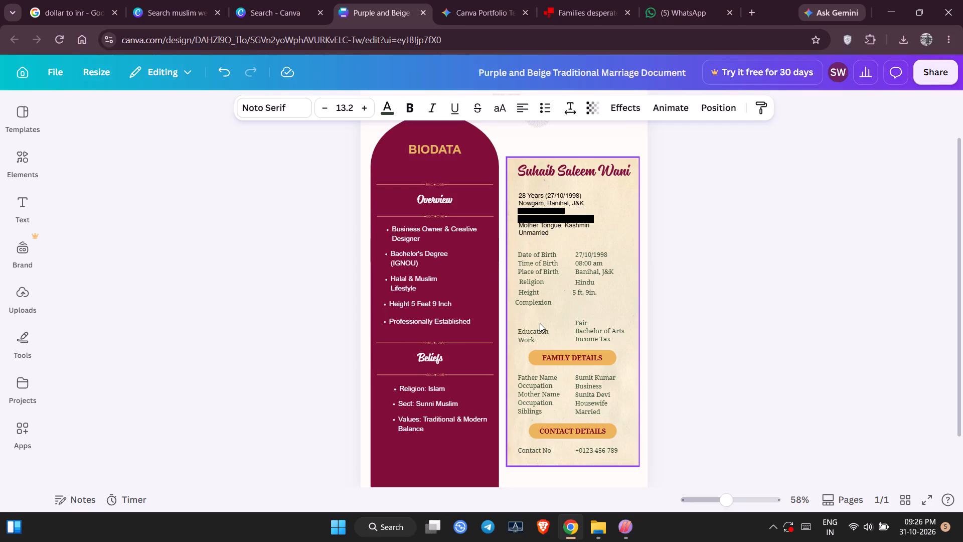
{"action": "key", "text": "Right"}
Move the "Fair" value up so it sits level with the Complexion label.
{"action": "left_click", "coordinate": [584, 330]}
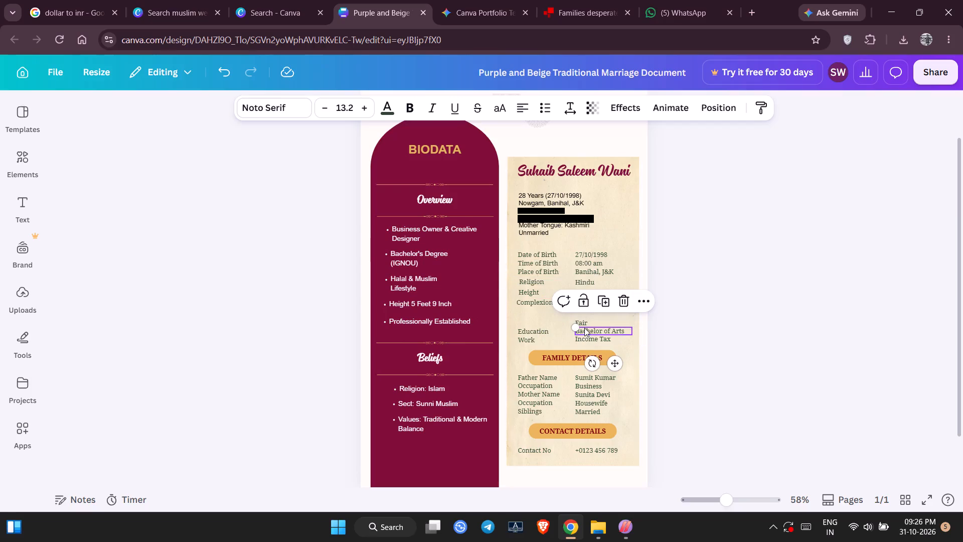
{"action": "left_click", "coordinate": [584, 325]}
{"action": "key", "text": "Up"}
{"action": "key", "text": "Up"}
{"action": "key", "text": "Up"}
{"action": "key", "text": "Up"}
{"action": "key", "text": "Up"}
{"action": "key", "text": "Up"}
{"action": "key", "text": "Up"}
{"action": "key", "text": "Up"}
{"action": "key", "text": "Up"}
{"action": "key", "text": "Up"}
{"action": "key", "text": "Up"}
{"action": "key", "text": "Up"}
{"action": "key", "text": "Up"}
{"action": "key", "text": "Up"}
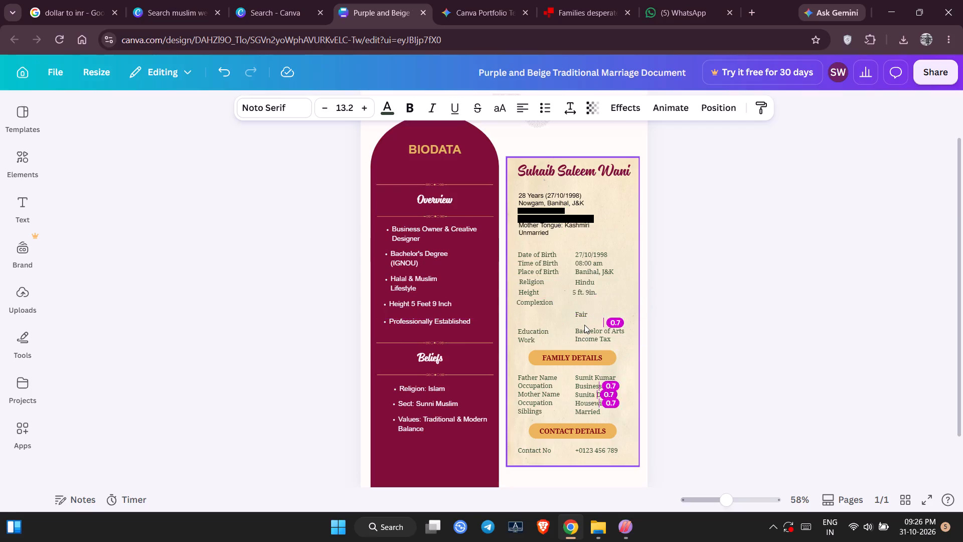
{"action": "key", "text": "Up"}
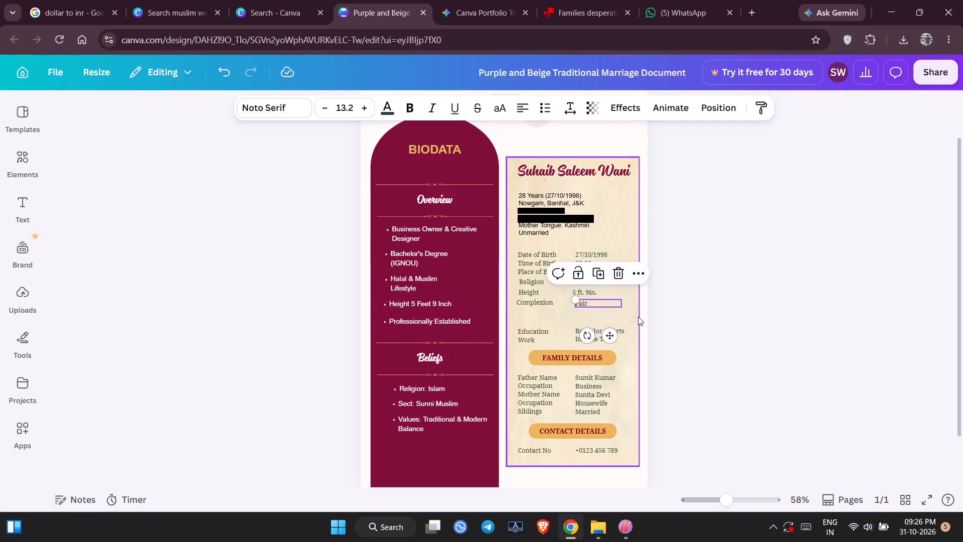
{"action": "left_click", "coordinate": [766, 317]}
{"action": "left_click", "coordinate": [591, 292]}
{"action": "key", "text": "Right"}
{"action": "key", "text": "Right"}
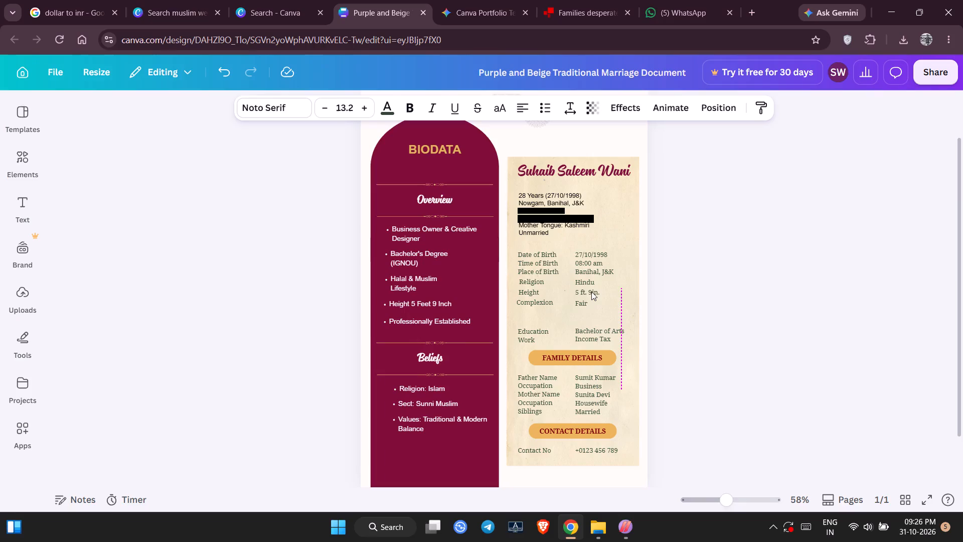
{"action": "left_click", "coordinate": [589, 306]}
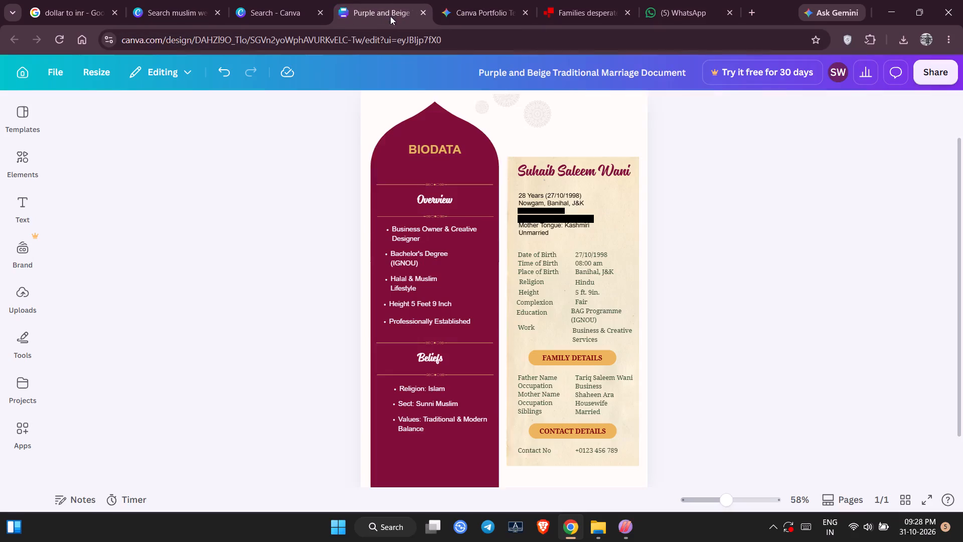
{"action": "double_click", "coordinate": [593, 410]}
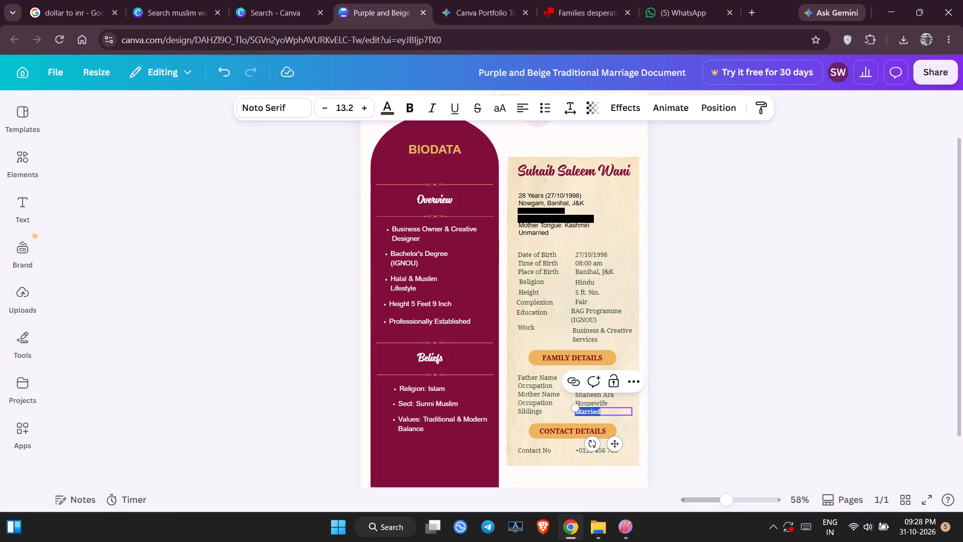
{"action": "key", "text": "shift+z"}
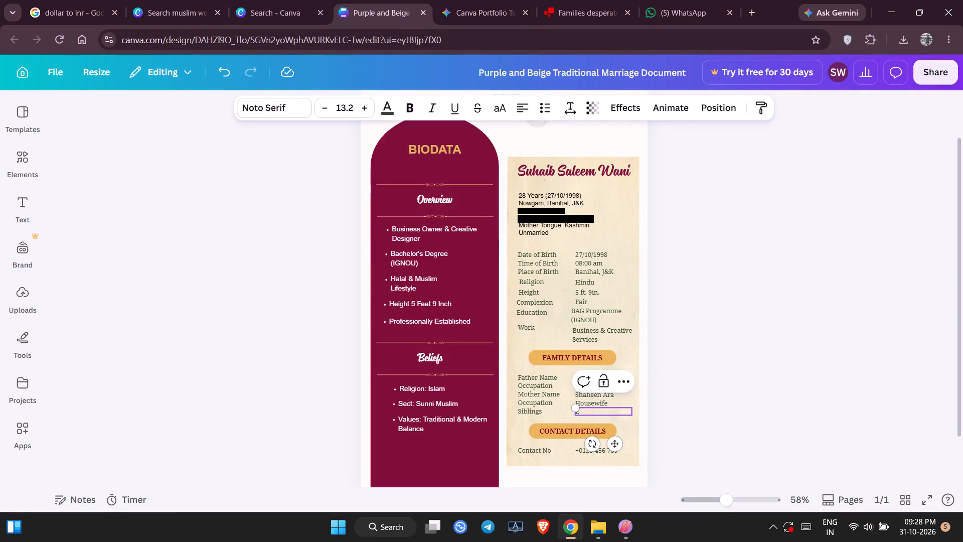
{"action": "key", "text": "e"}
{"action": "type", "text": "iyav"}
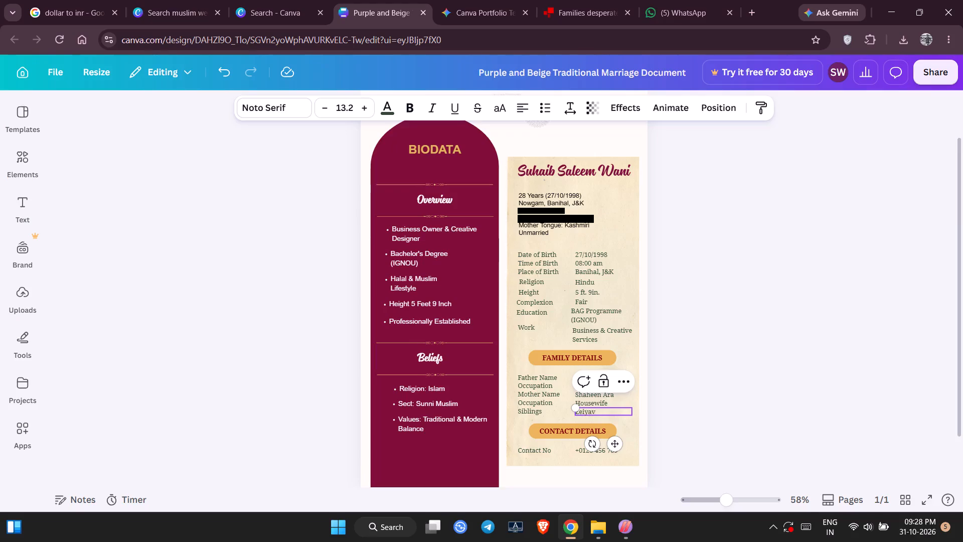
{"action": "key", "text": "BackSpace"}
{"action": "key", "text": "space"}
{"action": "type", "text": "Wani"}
{"action": "left_click", "coordinate": [842, 386]}
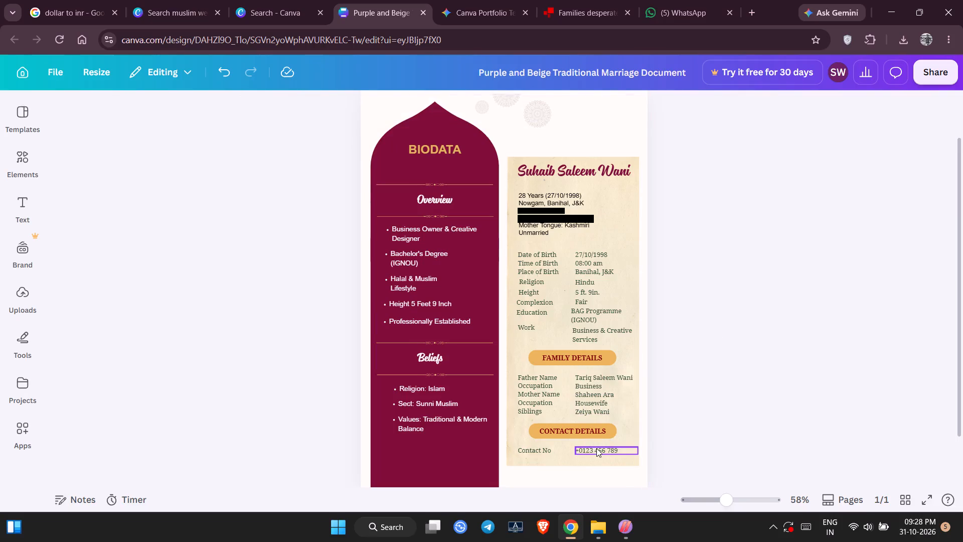
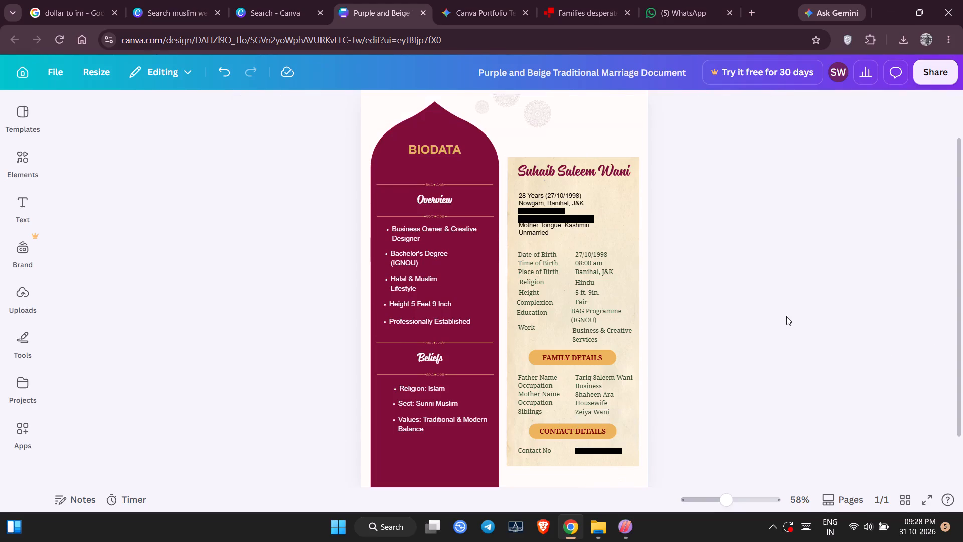
Review the end of Gemini's Family Details and Contact Details suggestions, then return to the biodata design.
{"action": "left_click", "coordinate": [492, 11]}
{"action": "scroll", "coordinate": [572, 216], "scroll_direction": "down", "scroll_amount": 2}
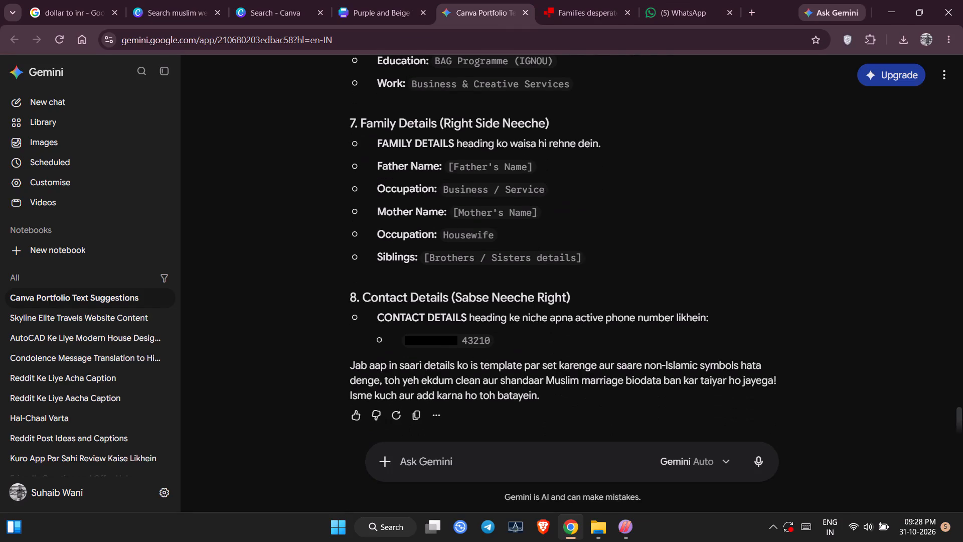
{"action": "scroll", "coordinate": [572, 216], "scroll_direction": "down", "scroll_amount": 2}
{"action": "left_click", "coordinate": [364, 10]}
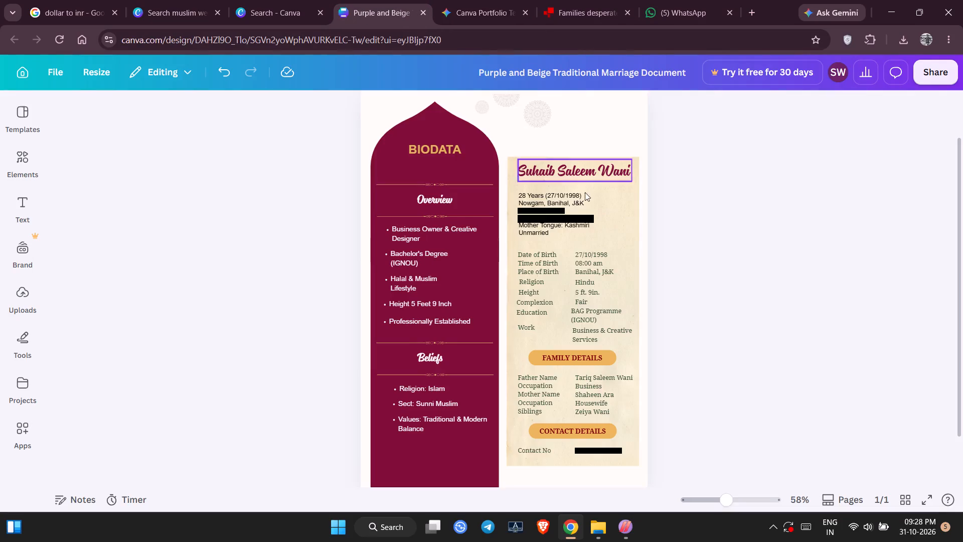
{"action": "key", "text": "shift+super+s"}
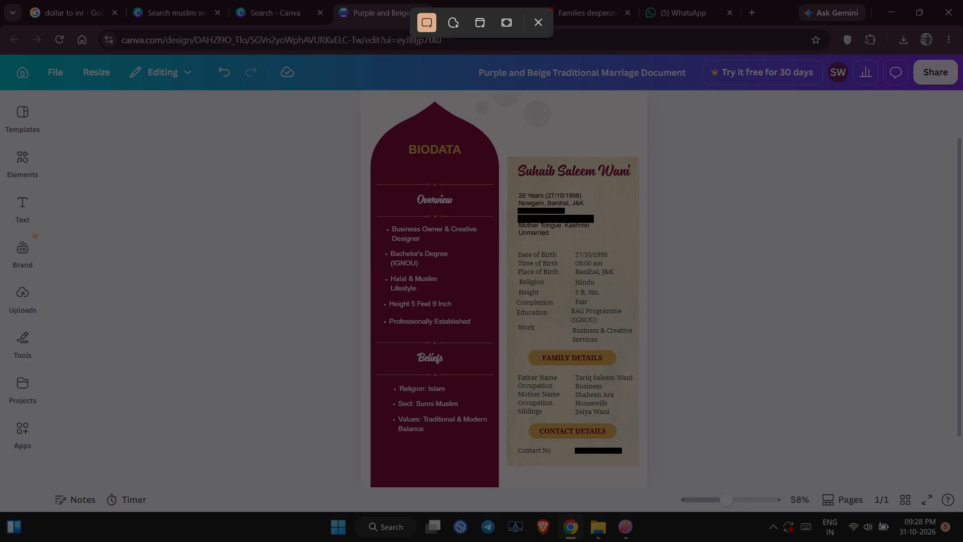
{"action": "key", "text": "Escape"}
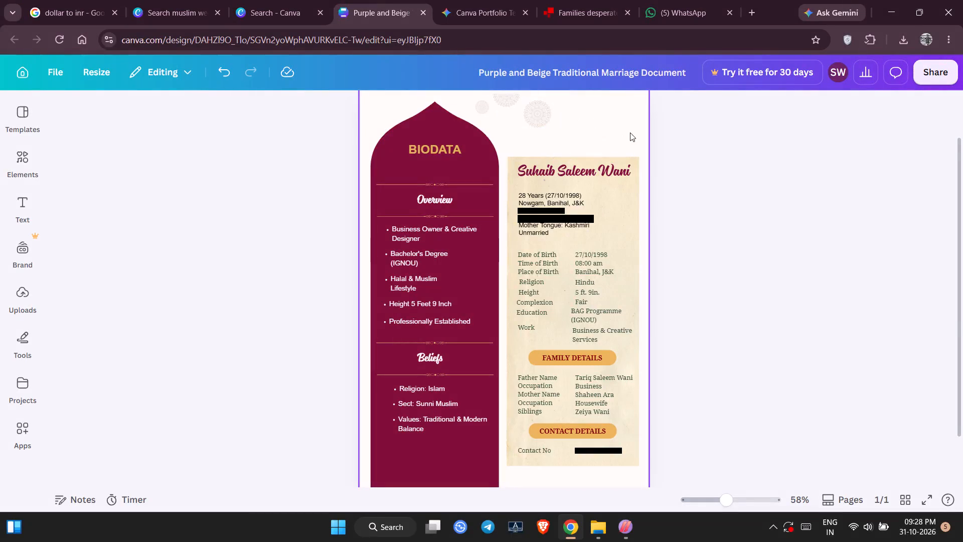
Restyle the whole page, trying the orange, brown, blue and red presets before applying the yellow-background preset with a pale pink arch.
{"action": "left_click", "coordinate": [636, 127]}
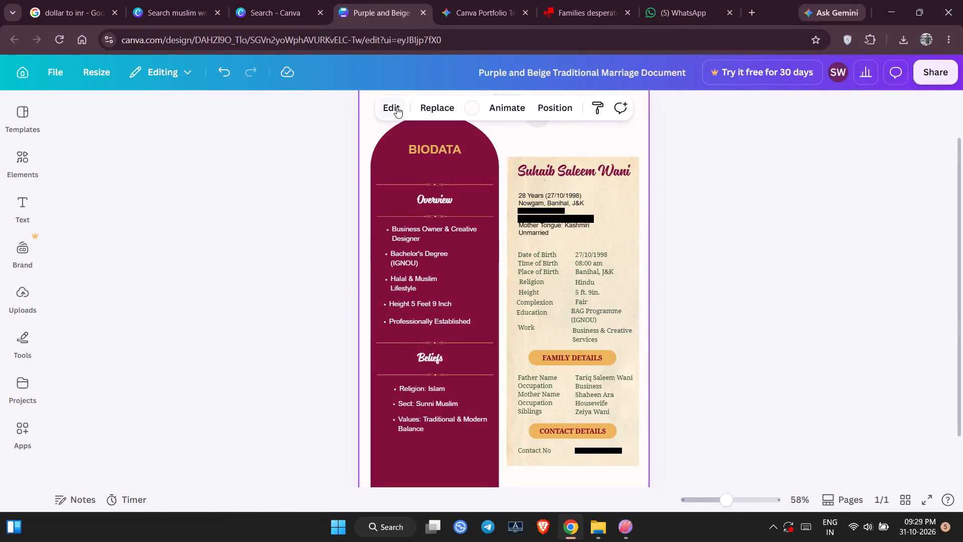
{"action": "left_click", "coordinate": [397, 107]}
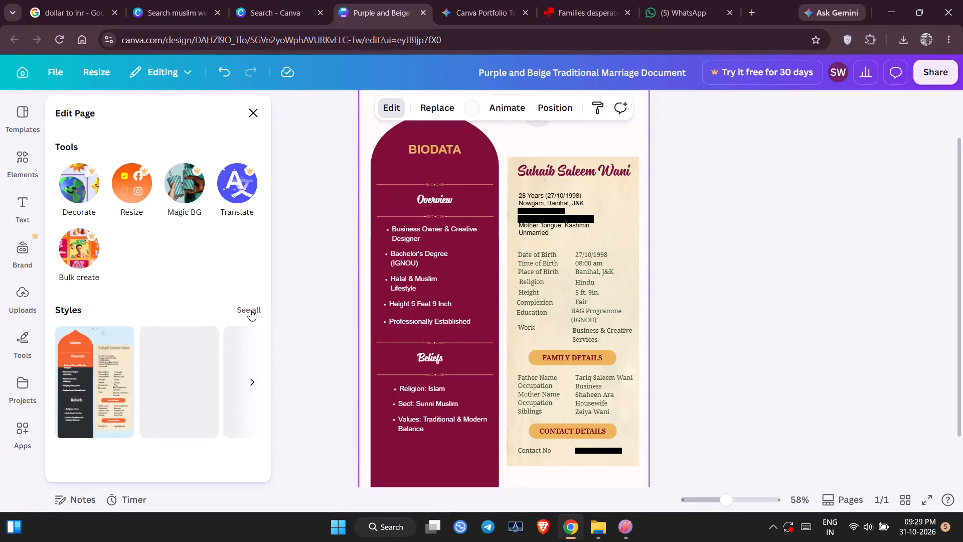
{"action": "left_click", "coordinate": [250, 310]}
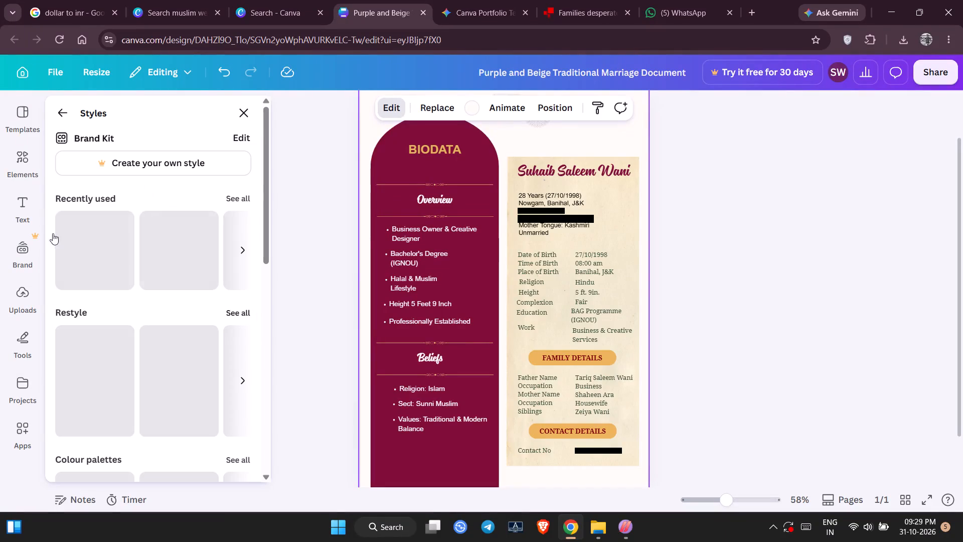
{"action": "left_click", "coordinate": [236, 312]}
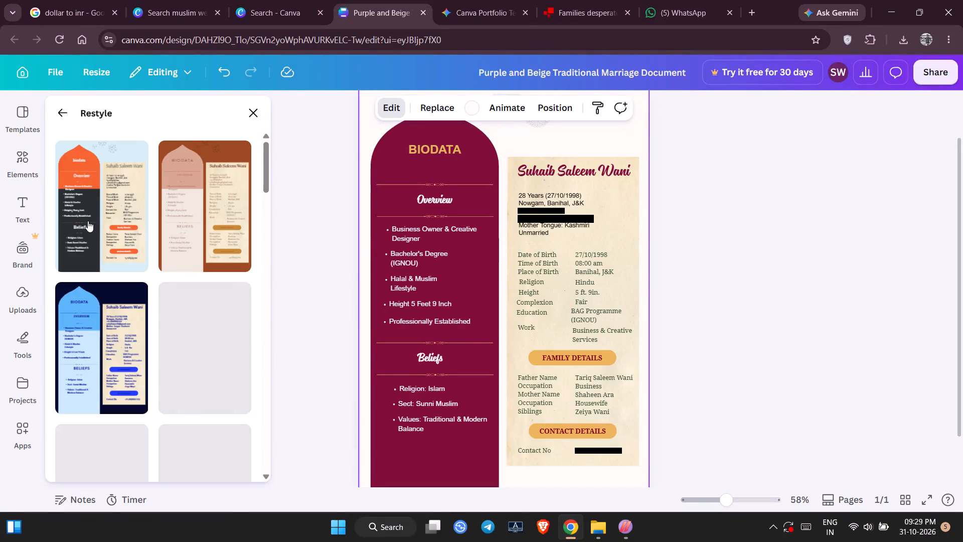
{"action": "left_click", "coordinate": [88, 221]}
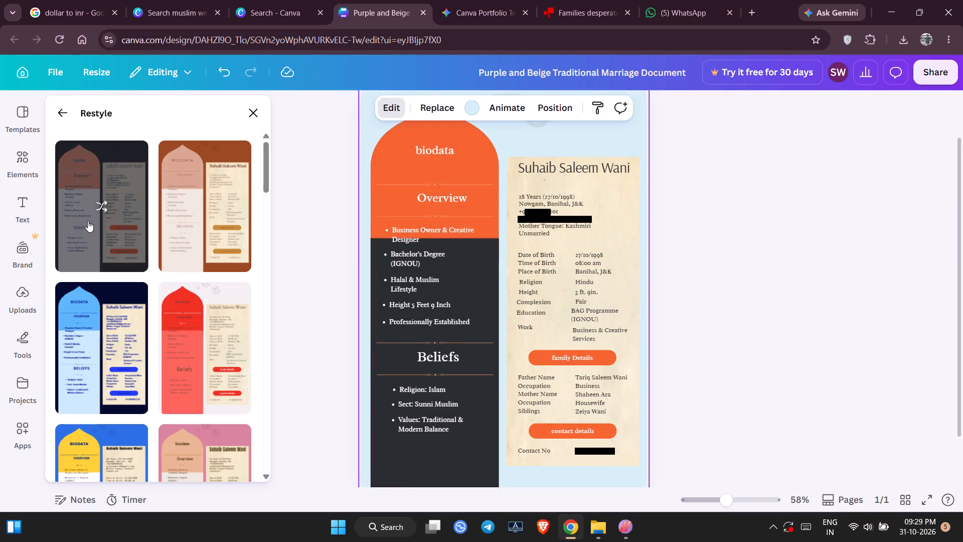
{"action": "left_click", "coordinate": [186, 243]}
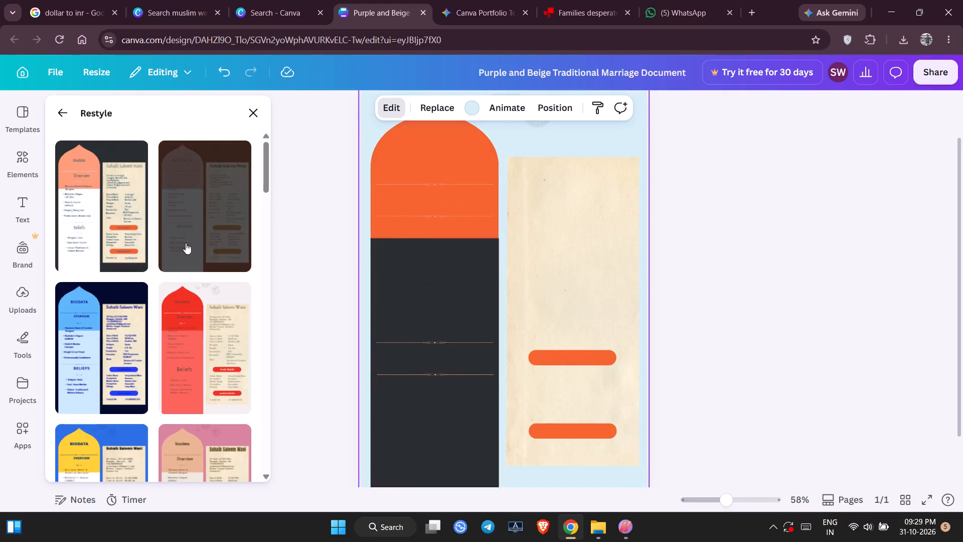
{"action": "left_click", "coordinate": [63, 314]}
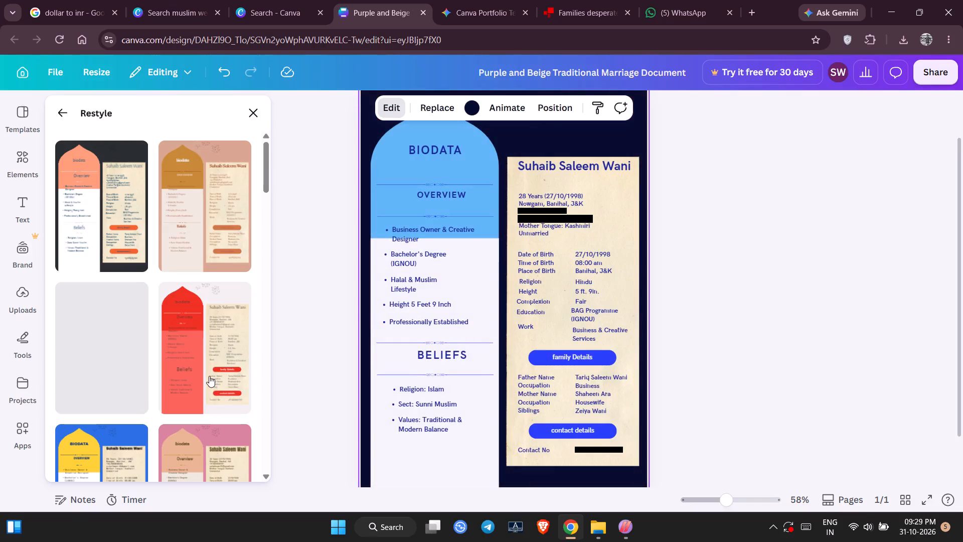
{"action": "left_click", "coordinate": [207, 369]}
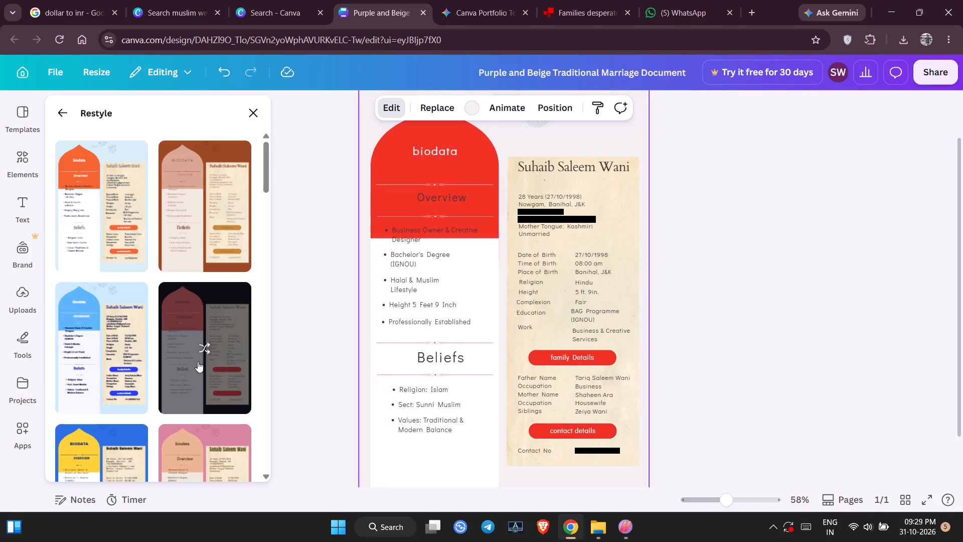
{"action": "scroll", "coordinate": [156, 372], "scroll_direction": "down", "scroll_amount": 2}
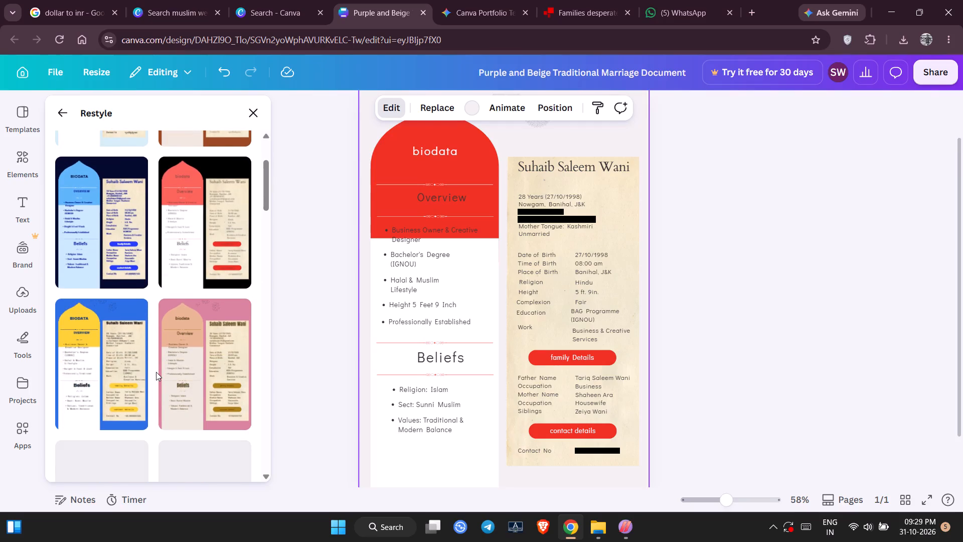
{"action": "scroll", "coordinate": [156, 372], "scroll_direction": "down", "scroll_amount": 4}
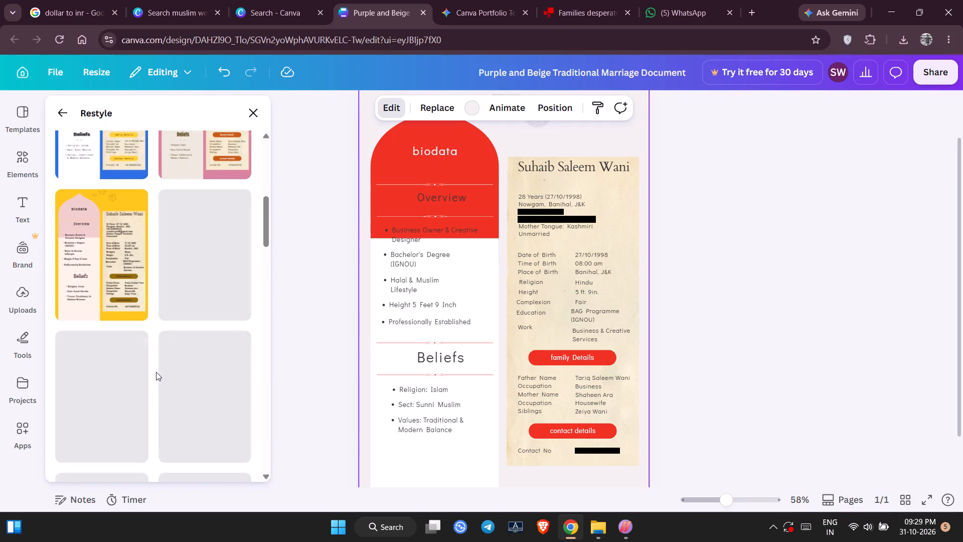
{"action": "left_click", "coordinate": [74, 255]}
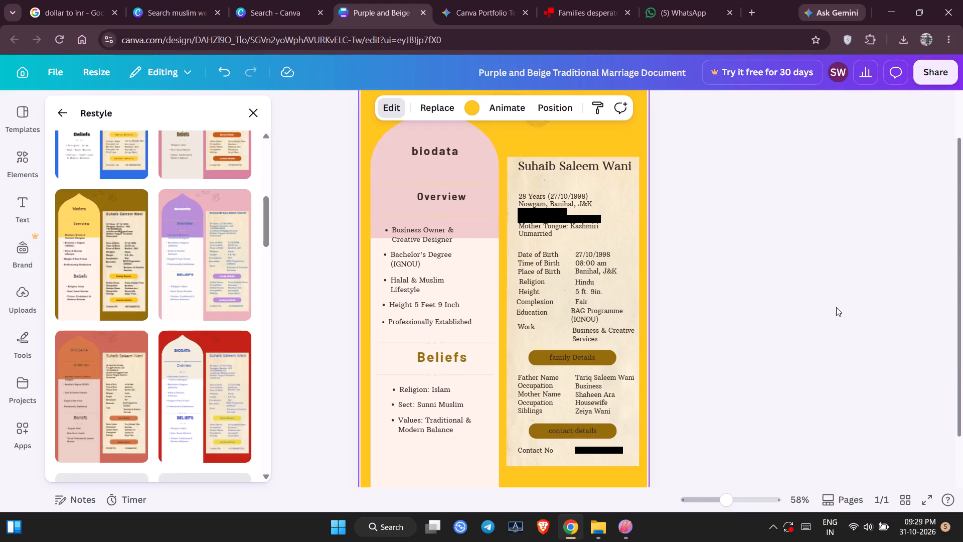
{"action": "left_click", "coordinate": [822, 269]}
Nudge the Overview heading slightly left so it sits centred beneath the biodata title.
{"action": "left_click", "coordinate": [435, 193]}
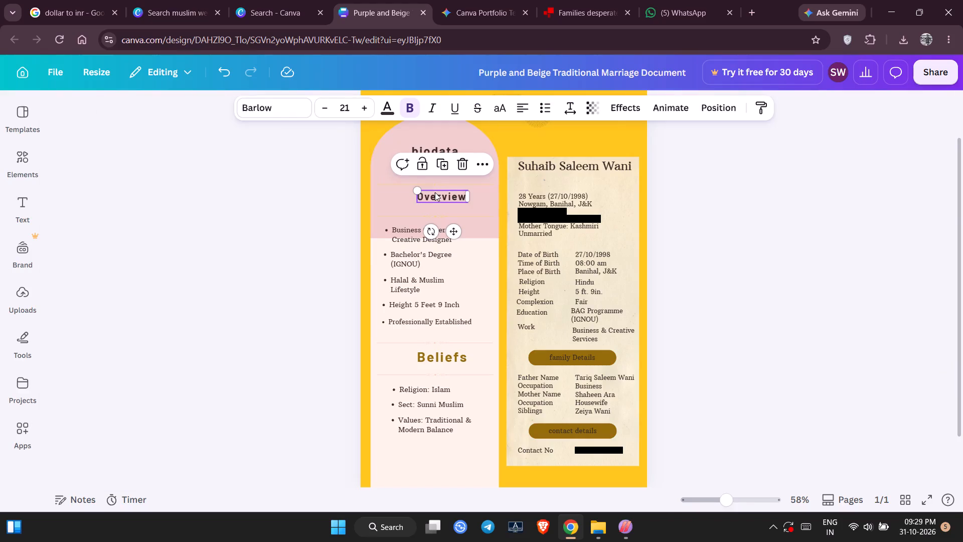
{"action": "key", "text": "Left"}
{"action": "key", "text": "Left"}
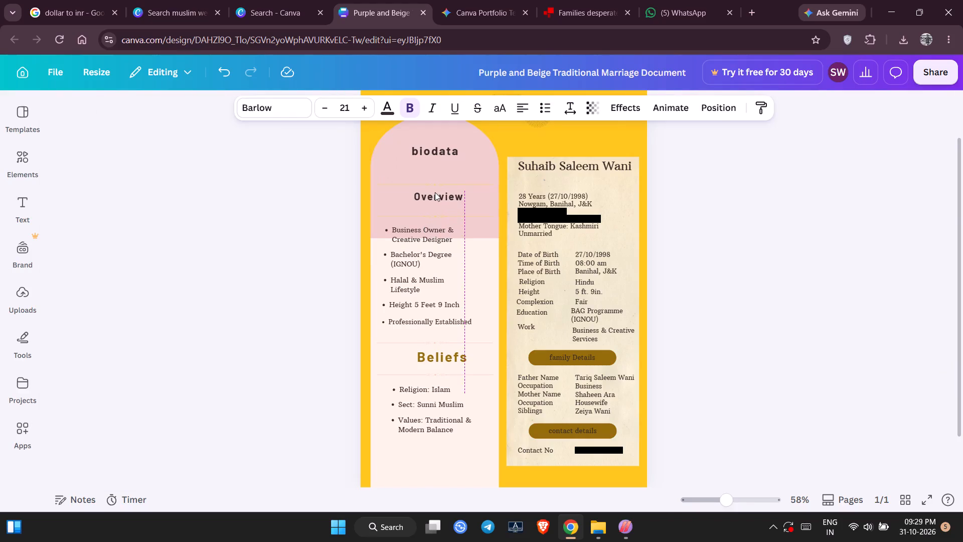
{"action": "key", "text": "Left"}
{"action": "key", "text": "Left"}
{"action": "key", "text": "Left"}
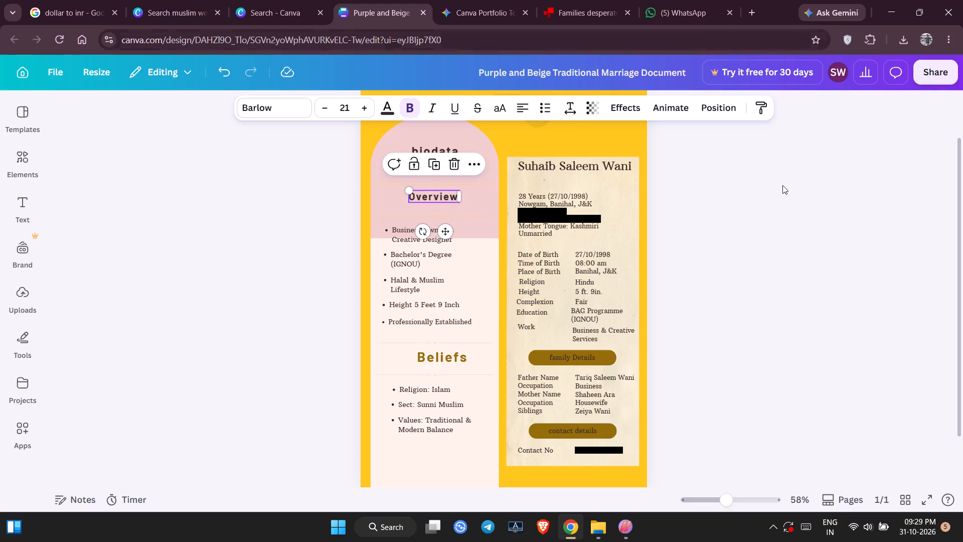
{"action": "left_click", "coordinate": [784, 187]}
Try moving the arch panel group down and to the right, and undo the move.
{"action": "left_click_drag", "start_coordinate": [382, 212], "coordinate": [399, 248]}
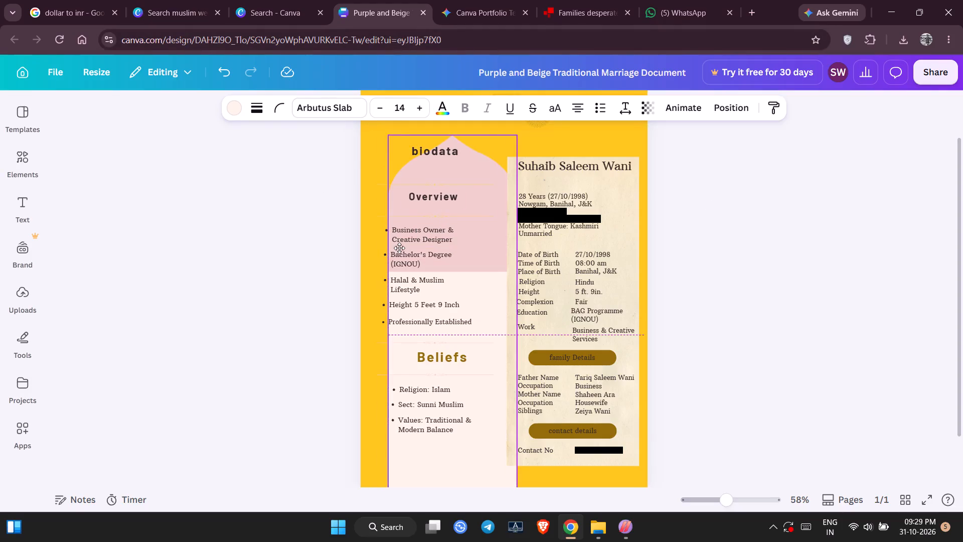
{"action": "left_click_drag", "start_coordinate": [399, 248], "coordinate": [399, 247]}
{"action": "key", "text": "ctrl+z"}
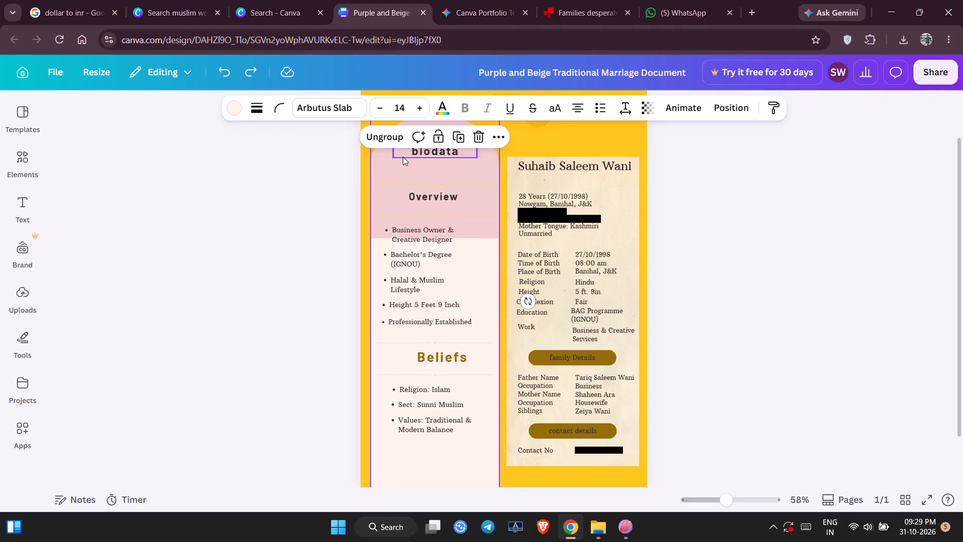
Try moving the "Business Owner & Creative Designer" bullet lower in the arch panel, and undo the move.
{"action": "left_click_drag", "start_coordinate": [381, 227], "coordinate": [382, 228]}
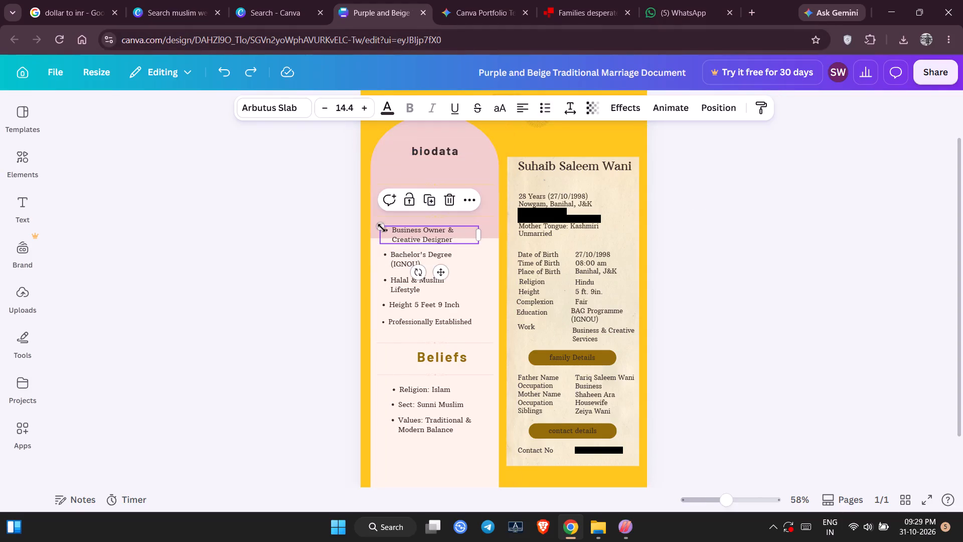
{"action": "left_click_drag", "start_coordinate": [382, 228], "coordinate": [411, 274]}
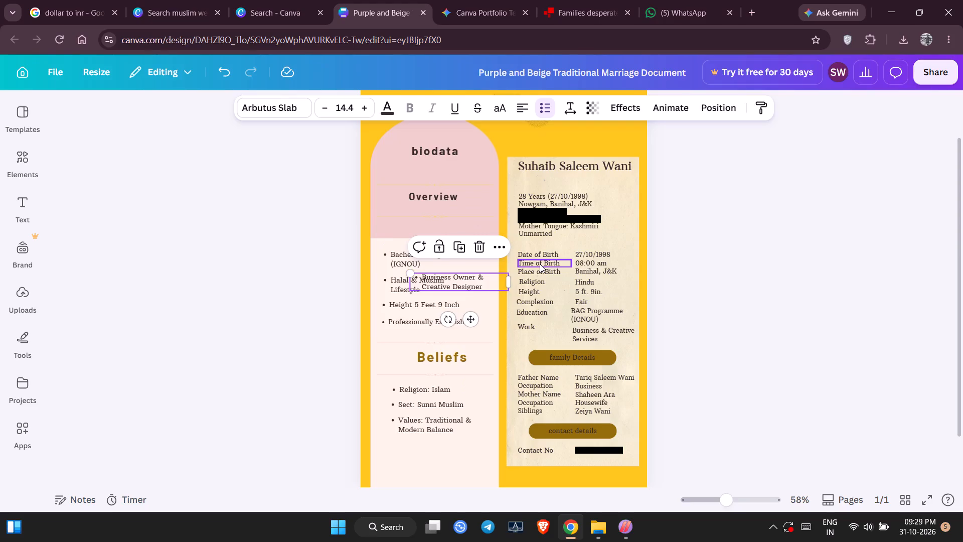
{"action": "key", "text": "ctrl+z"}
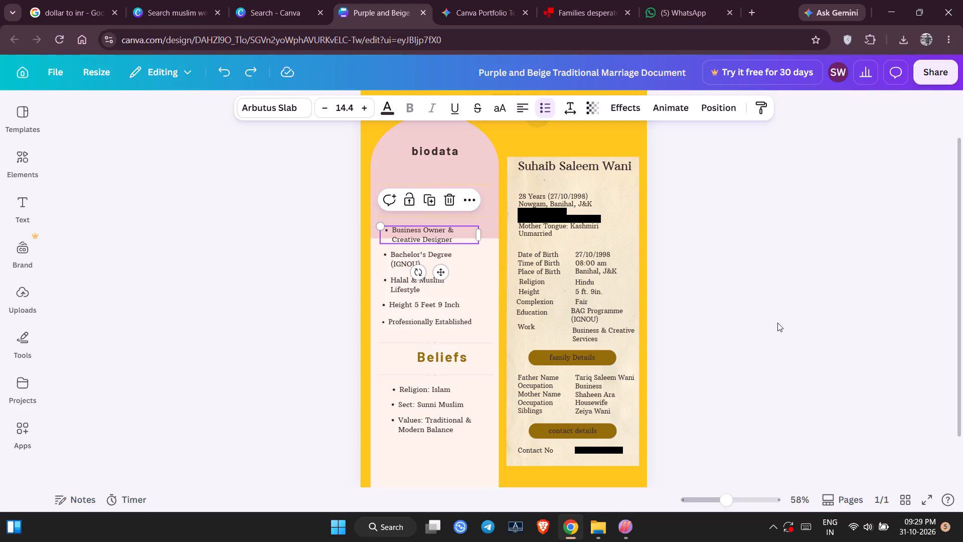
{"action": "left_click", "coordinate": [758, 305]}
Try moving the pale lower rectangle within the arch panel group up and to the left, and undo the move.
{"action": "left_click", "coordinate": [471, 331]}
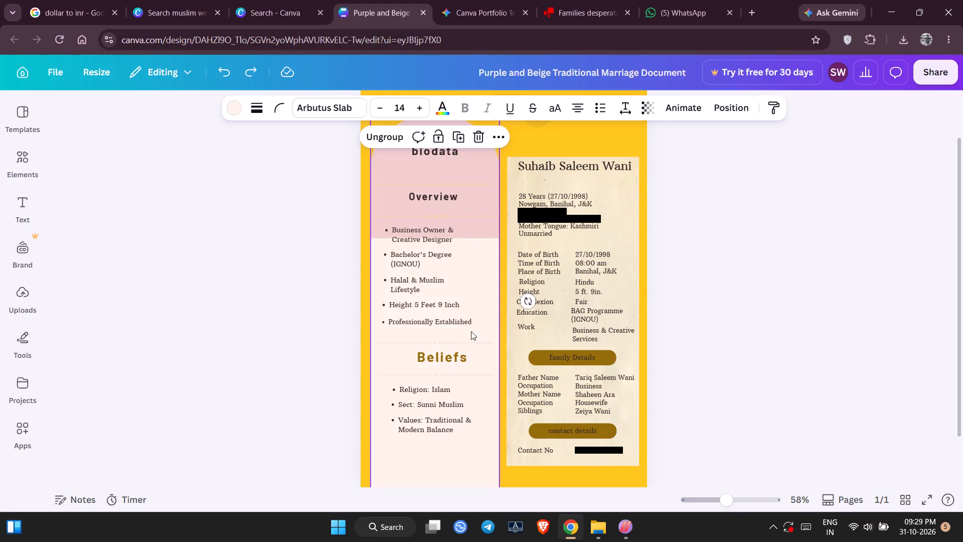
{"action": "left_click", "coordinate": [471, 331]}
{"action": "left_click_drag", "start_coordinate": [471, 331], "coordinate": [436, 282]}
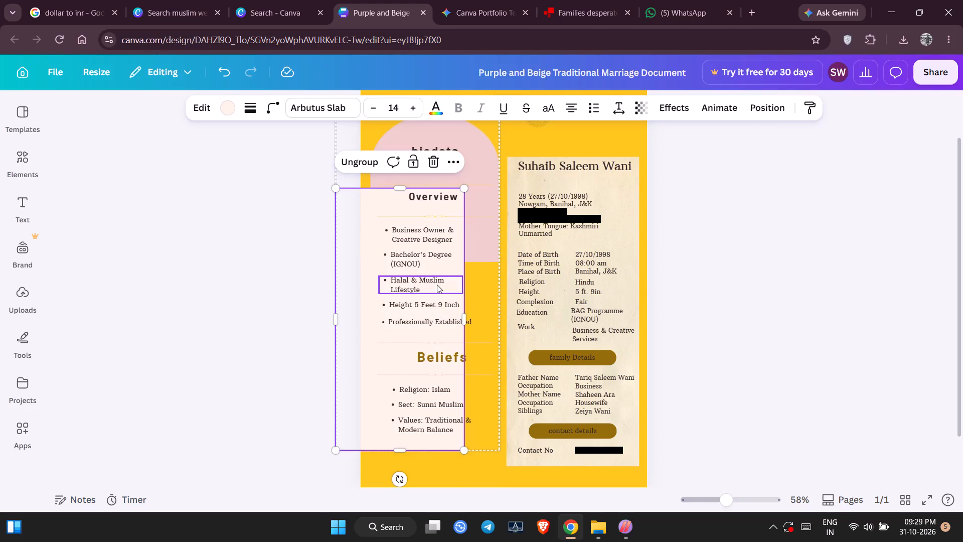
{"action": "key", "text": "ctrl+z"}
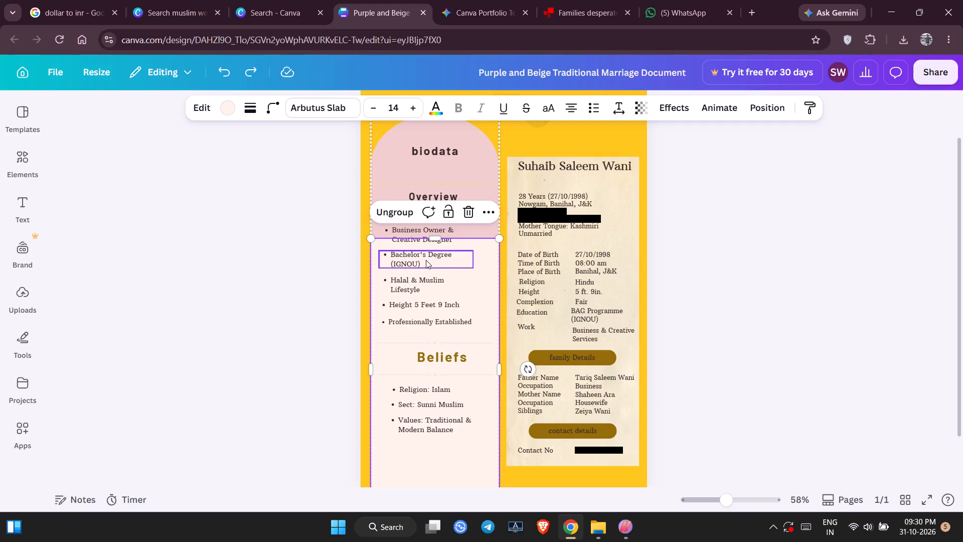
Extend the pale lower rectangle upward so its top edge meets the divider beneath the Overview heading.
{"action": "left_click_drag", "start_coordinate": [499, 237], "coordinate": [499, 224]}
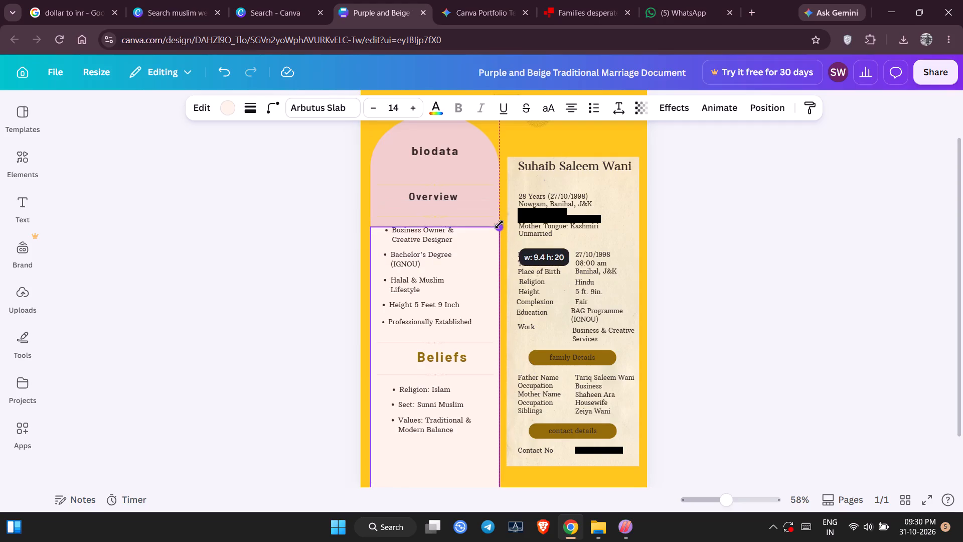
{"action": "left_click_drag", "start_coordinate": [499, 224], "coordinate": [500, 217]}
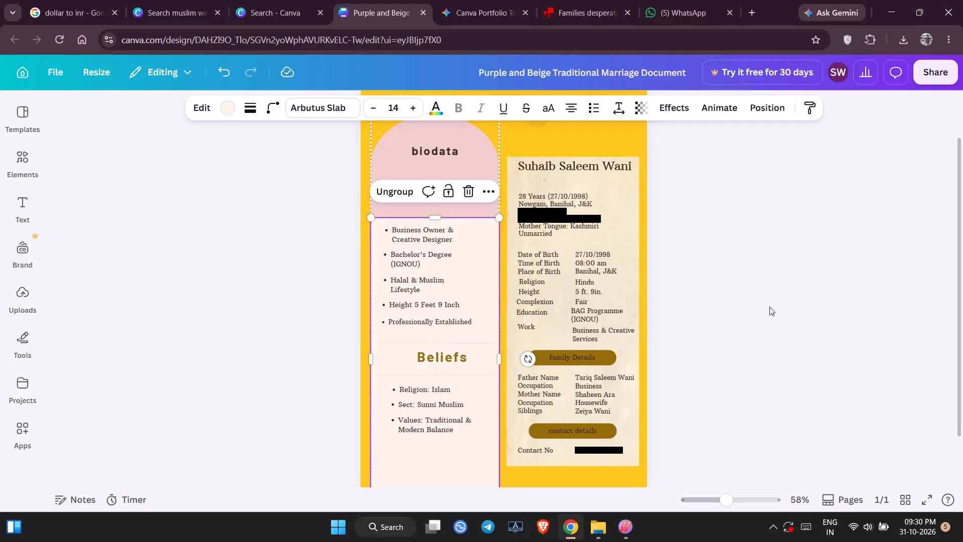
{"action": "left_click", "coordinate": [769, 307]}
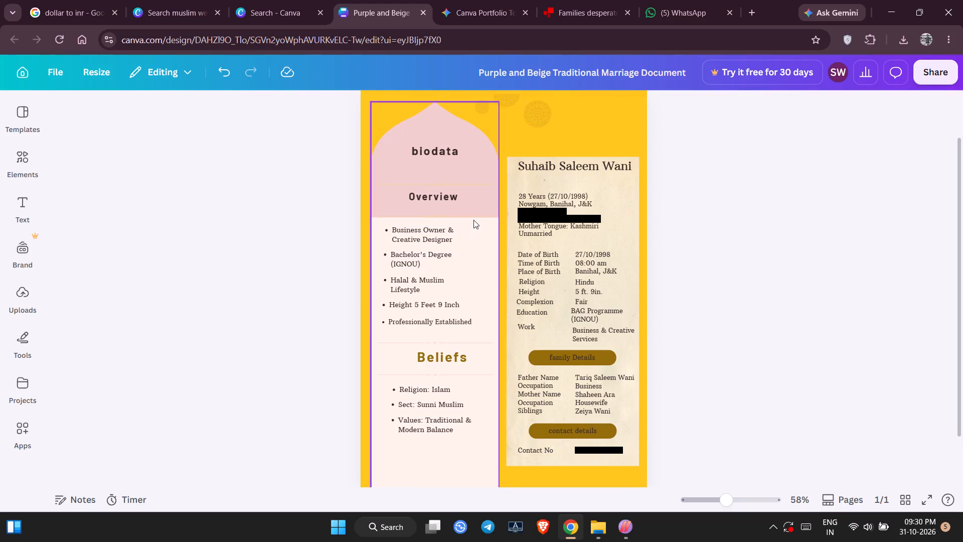
Resize the pale lower rectangle to about 10.6 wide by 11.7 high so its top edge sits just above the Beliefs heading.
{"action": "left_click", "coordinate": [464, 234]}
{"action": "left_click", "coordinate": [476, 253]}
{"action": "left_click", "coordinate": [485, 249]}
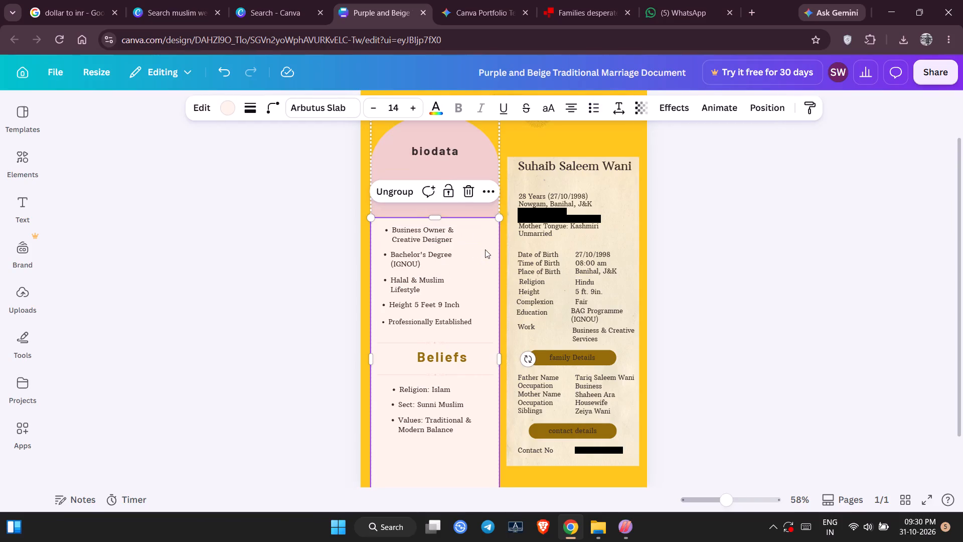
{"action": "left_click_drag", "start_coordinate": [500, 219], "coordinate": [502, 123]}
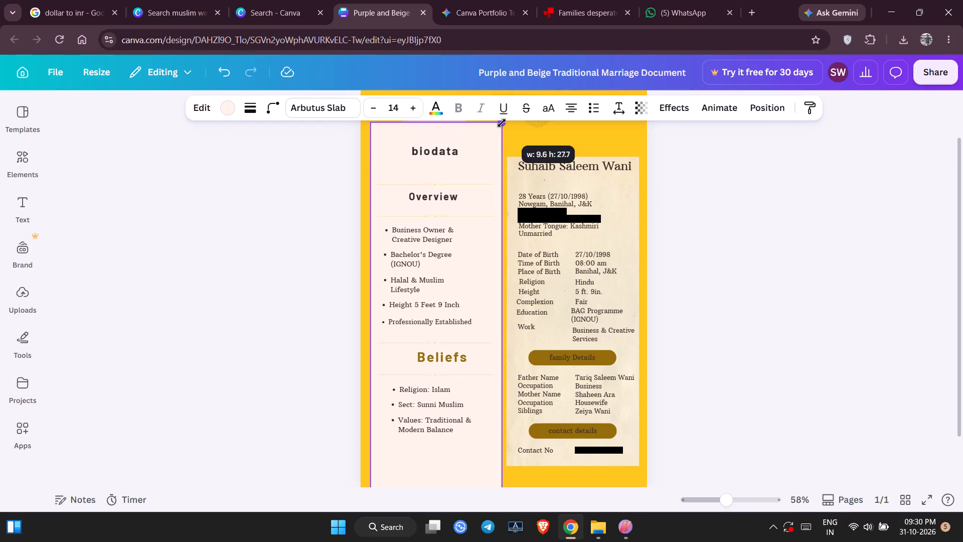
{"action": "left_click_drag", "start_coordinate": [502, 123], "coordinate": [483, 195]}
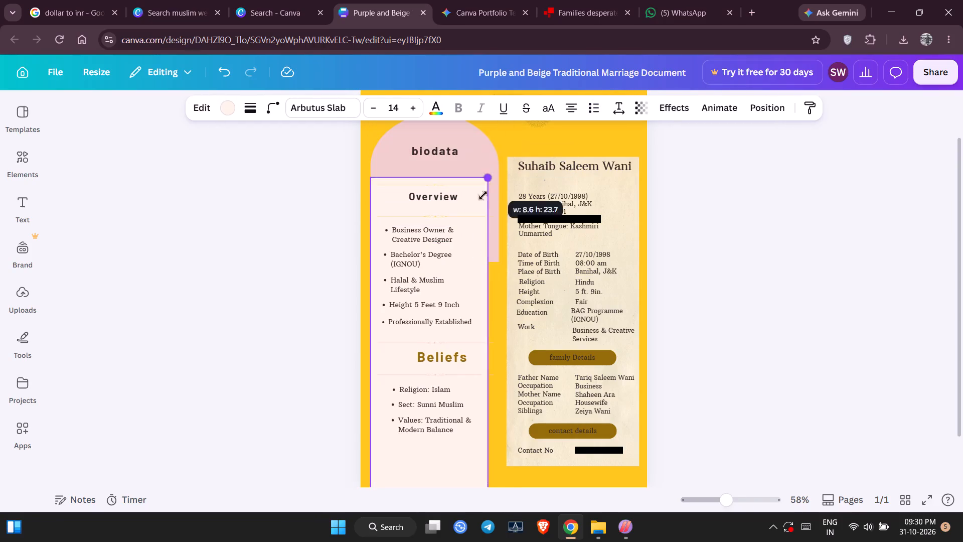
{"action": "left_click_drag", "start_coordinate": [483, 195], "coordinate": [516, 343]}
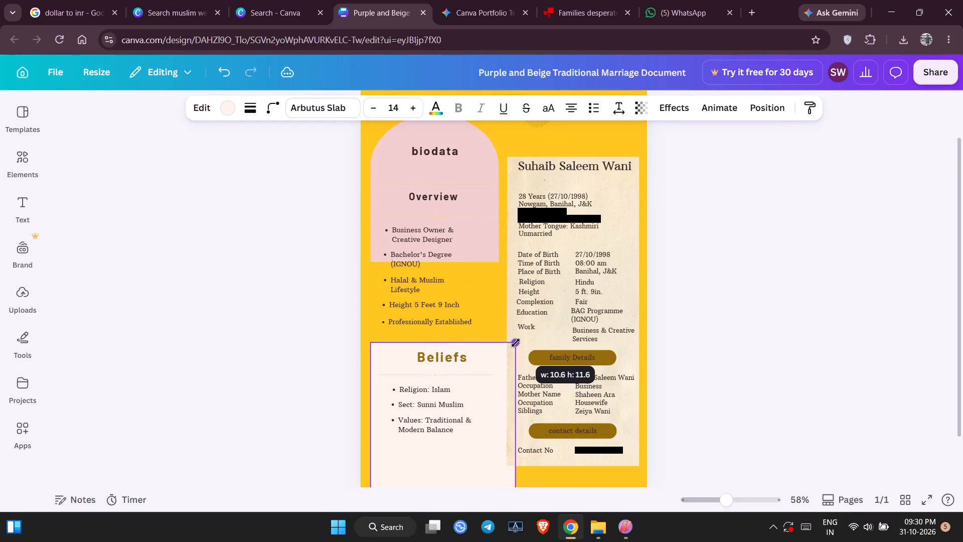
{"action": "left_click_drag", "start_coordinate": [516, 343], "coordinate": [516, 342]}
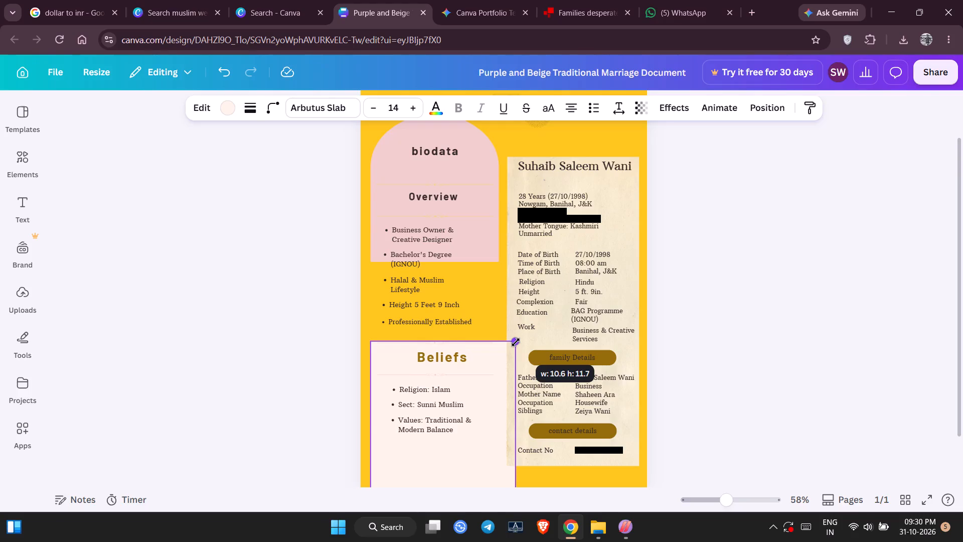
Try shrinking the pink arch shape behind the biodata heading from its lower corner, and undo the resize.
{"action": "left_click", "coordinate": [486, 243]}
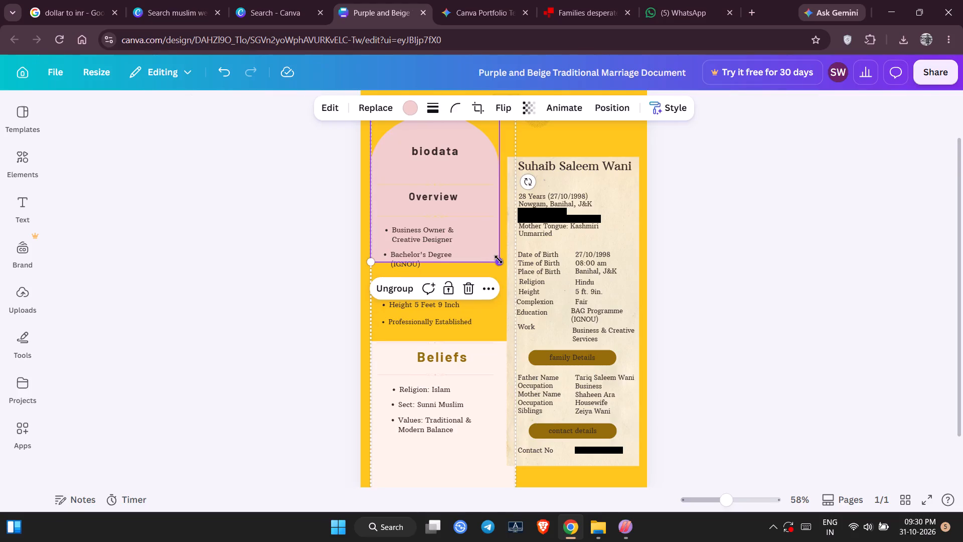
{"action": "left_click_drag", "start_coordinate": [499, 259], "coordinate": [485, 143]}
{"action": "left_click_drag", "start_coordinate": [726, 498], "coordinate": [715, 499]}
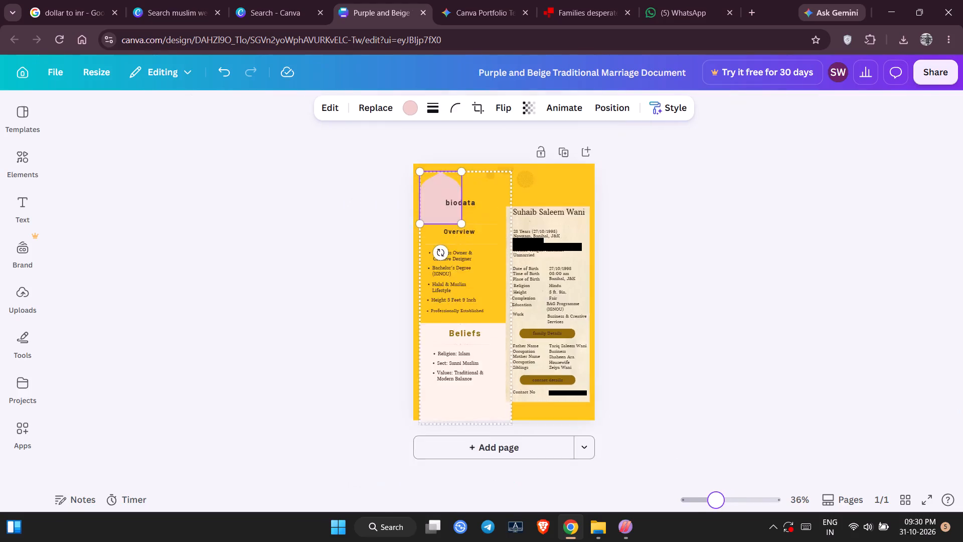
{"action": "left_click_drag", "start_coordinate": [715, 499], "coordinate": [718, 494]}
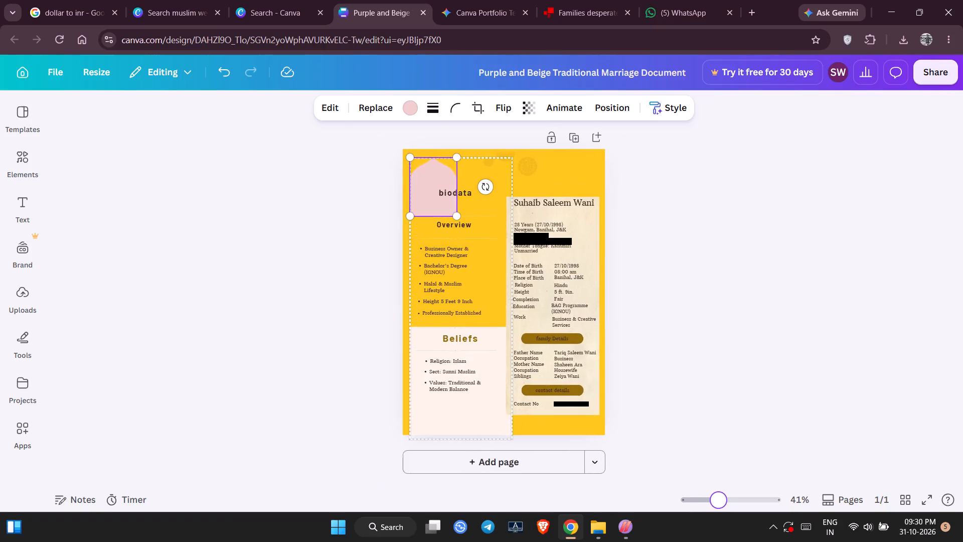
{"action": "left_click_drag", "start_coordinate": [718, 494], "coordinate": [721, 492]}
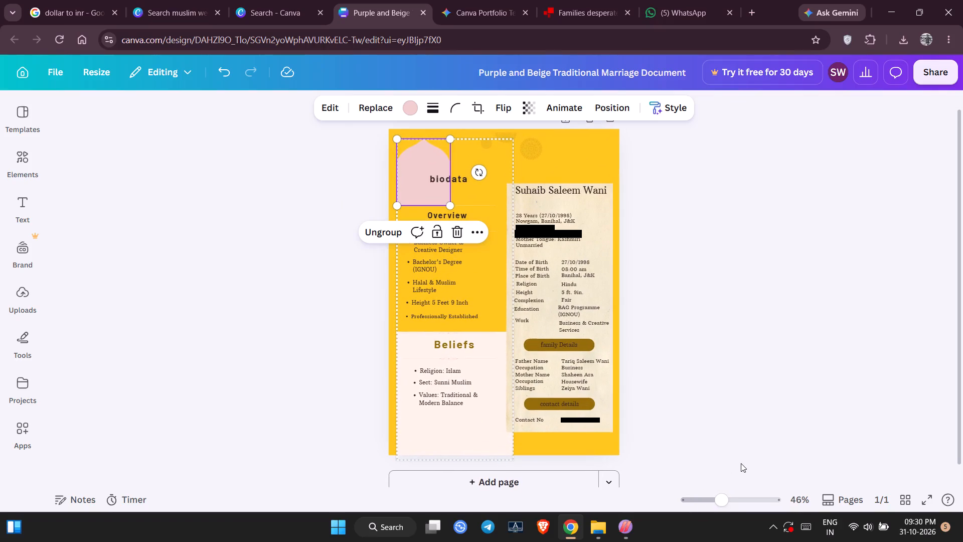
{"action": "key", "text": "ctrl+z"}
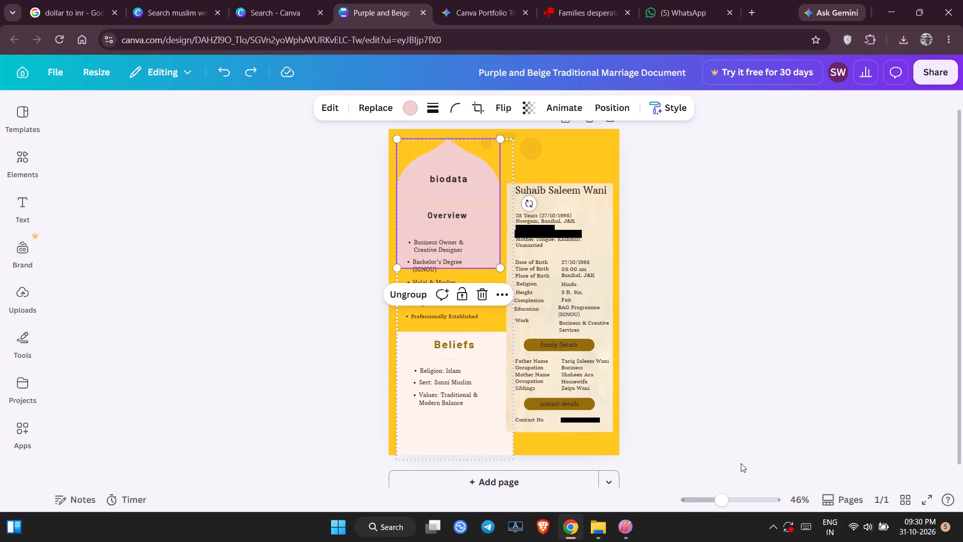
Set the corner rounding of the whole biodata and Beliefs panel group to 100.
{"action": "left_click", "coordinate": [960, 209]}
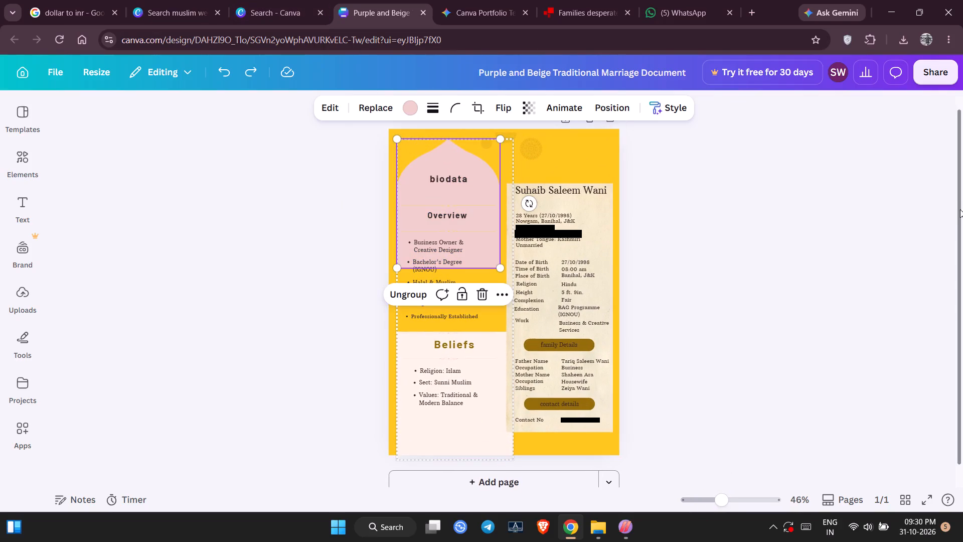
{"action": "left_click", "coordinate": [440, 160]}
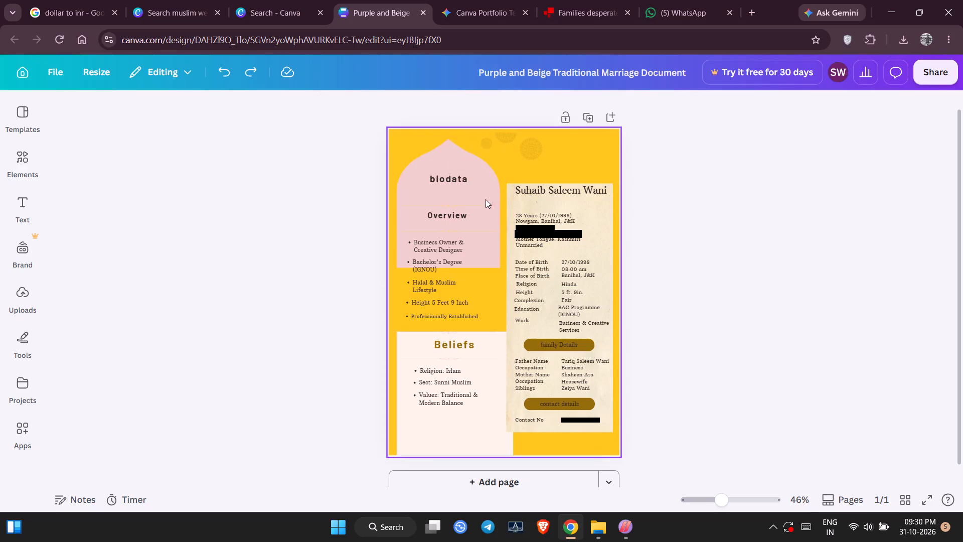
{"action": "left_click", "coordinate": [491, 230]}
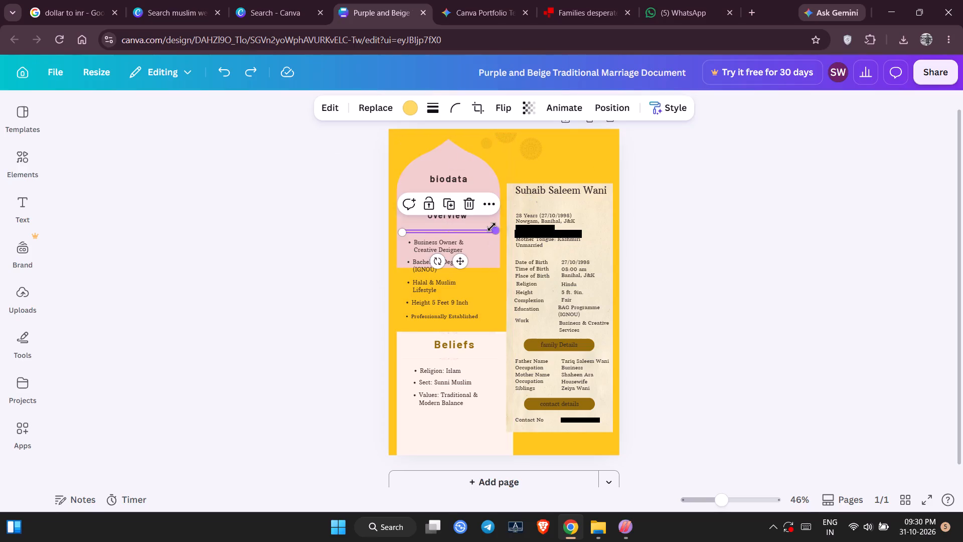
{"action": "left_click", "coordinate": [483, 159]}
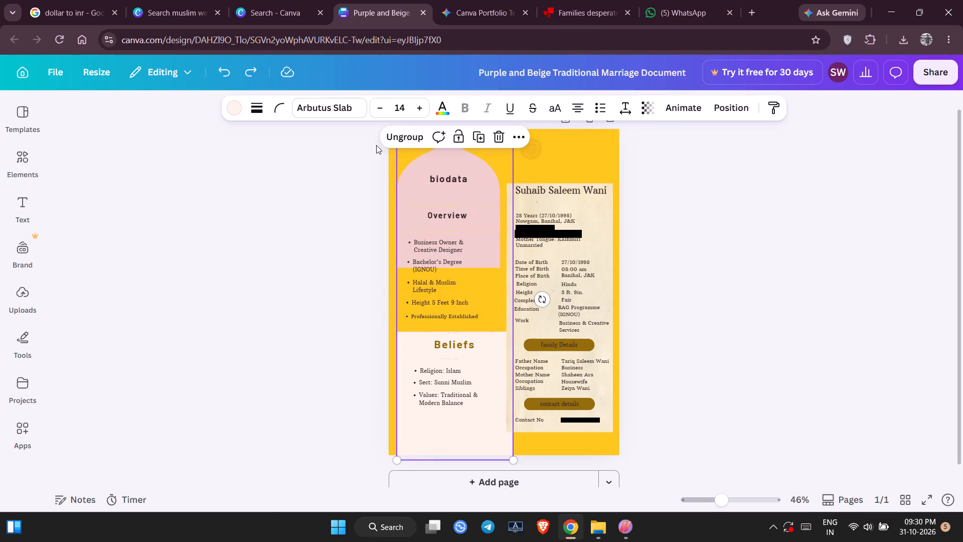
{"action": "left_click", "coordinate": [279, 109]}
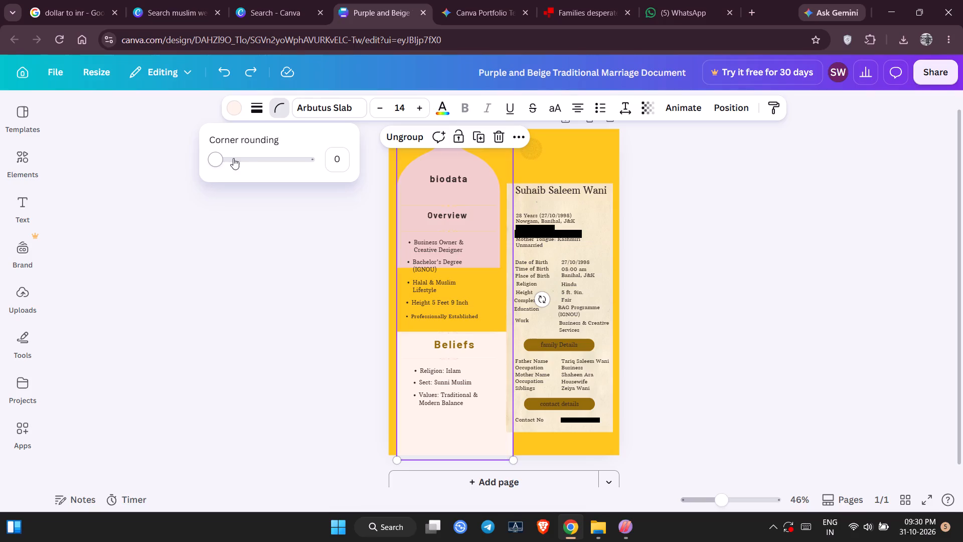
{"action": "left_click_drag", "start_coordinate": [219, 158], "coordinate": [363, 172]}
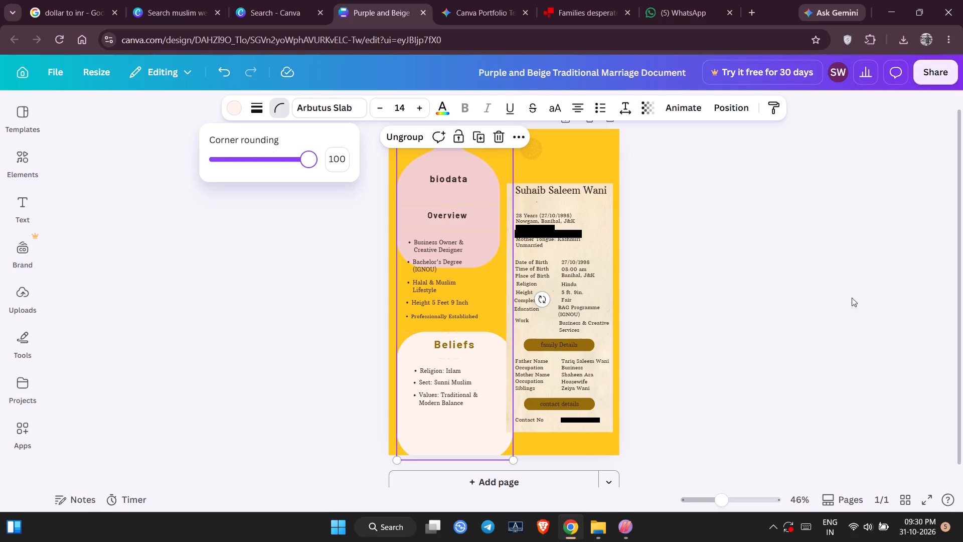
{"action": "left_click", "coordinate": [808, 294]}
{"action": "left_click", "coordinate": [279, 109]}
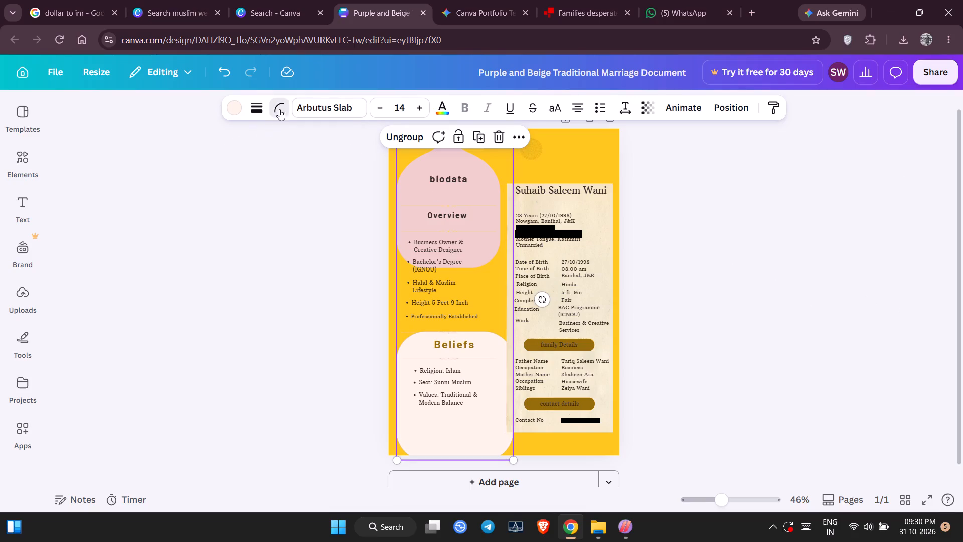
{"action": "left_click_drag", "start_coordinate": [307, 162], "coordinate": [303, 173]}
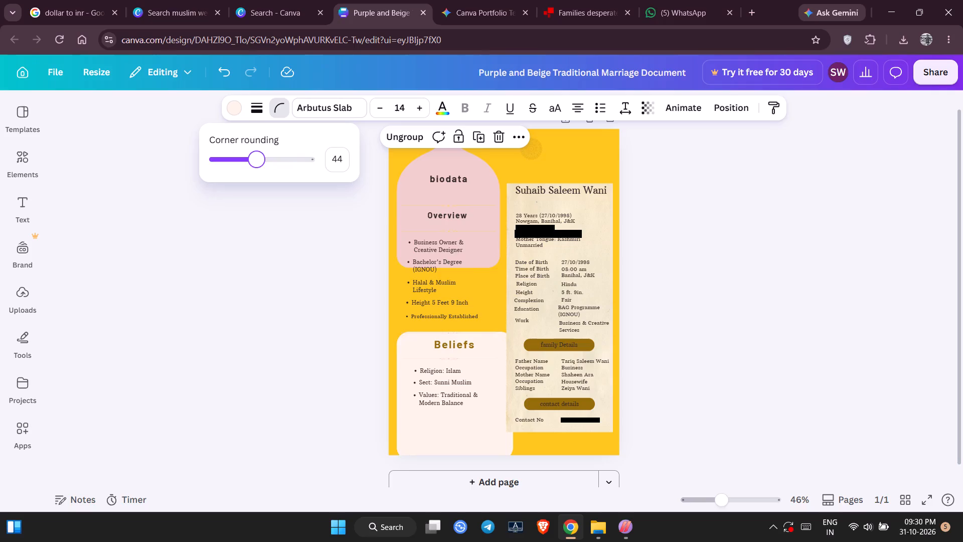
{"action": "left_click_drag", "start_coordinate": [303, 173], "coordinate": [323, 177]}
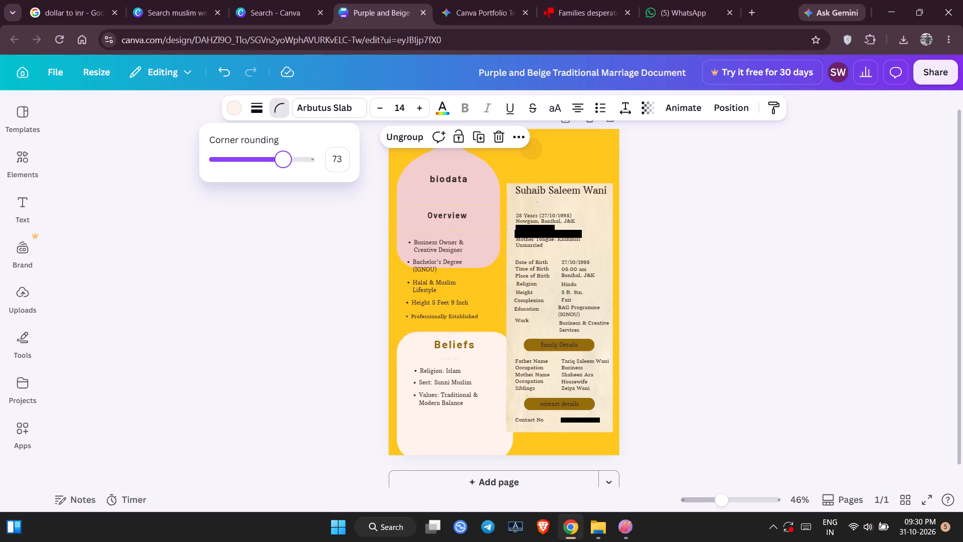
{"action": "left_click_drag", "start_coordinate": [323, 177], "coordinate": [438, 175]}
Nudge the parchment background behind the personal details slightly right, close to the page's edge.
{"action": "left_click", "coordinate": [506, 238]}
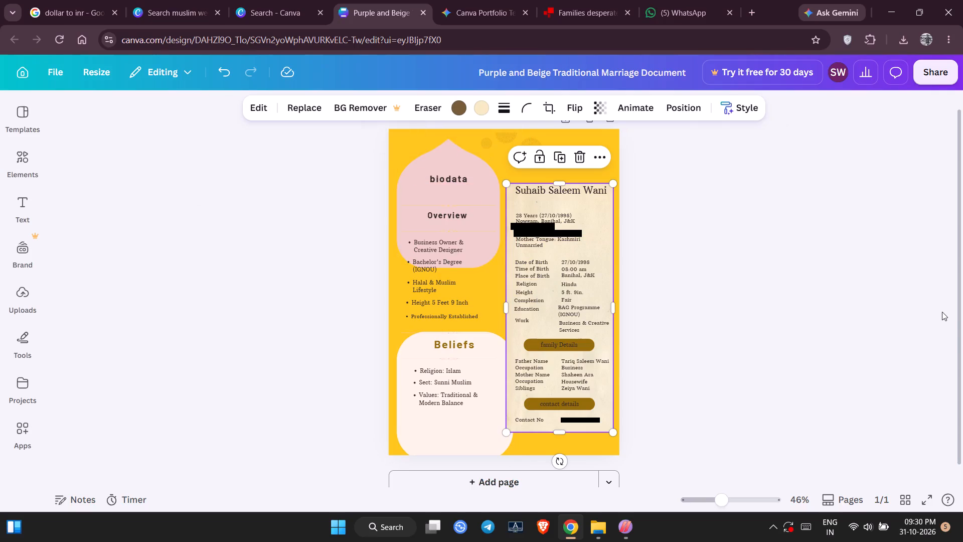
{"action": "key", "text": "Right"}
{"action": "key", "text": "Right"}
{"action": "key", "text": "Right"}
{"action": "key", "text": "Right"}
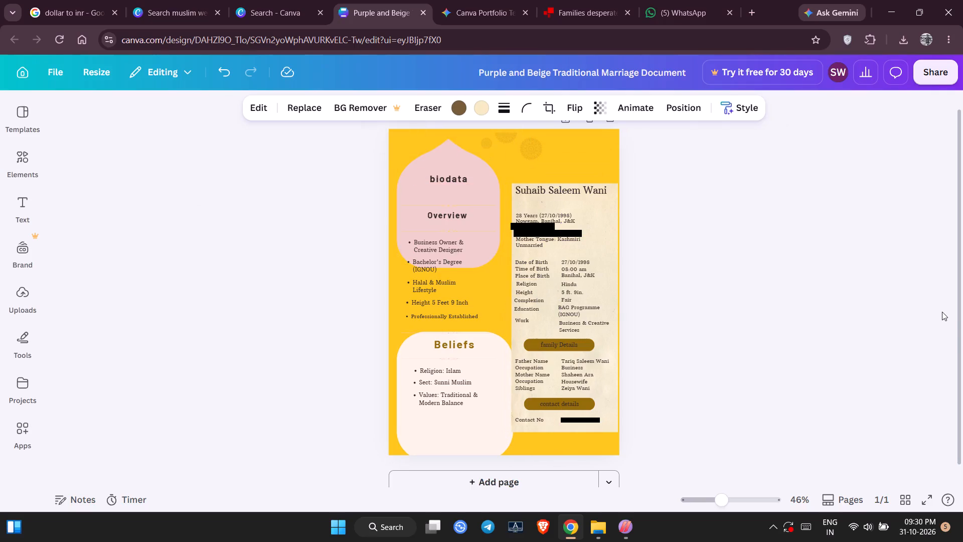
{"action": "key", "text": "Left"}
{"action": "key", "text": "Right"}
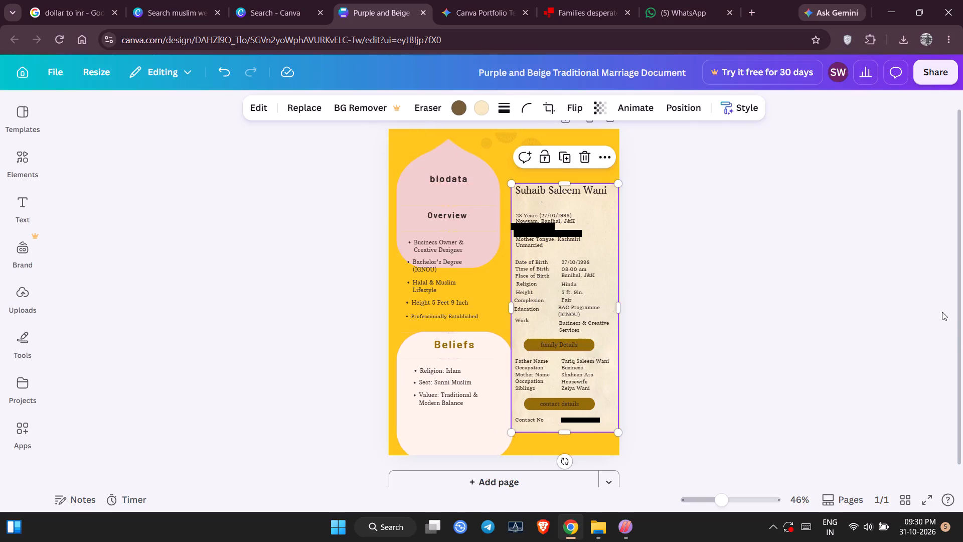
{"action": "left_click", "coordinate": [789, 319]}
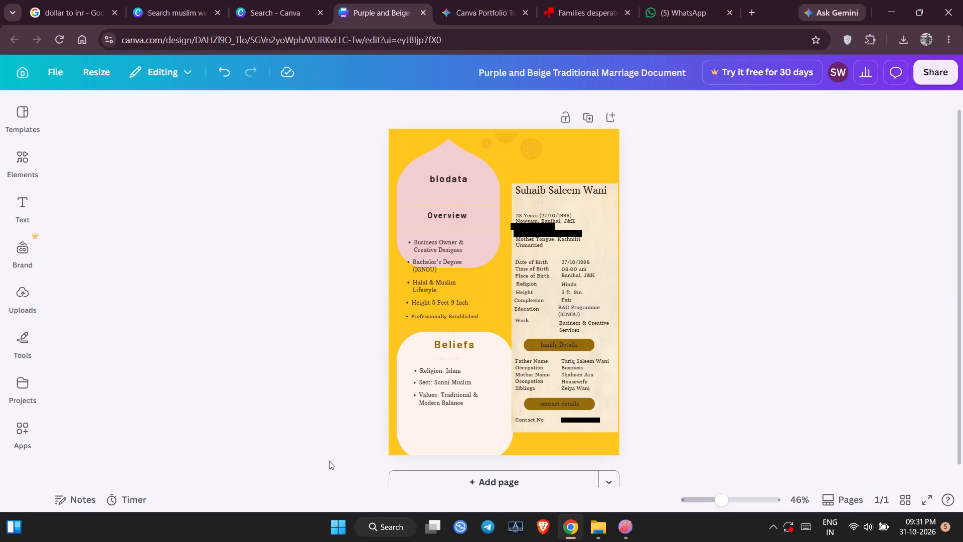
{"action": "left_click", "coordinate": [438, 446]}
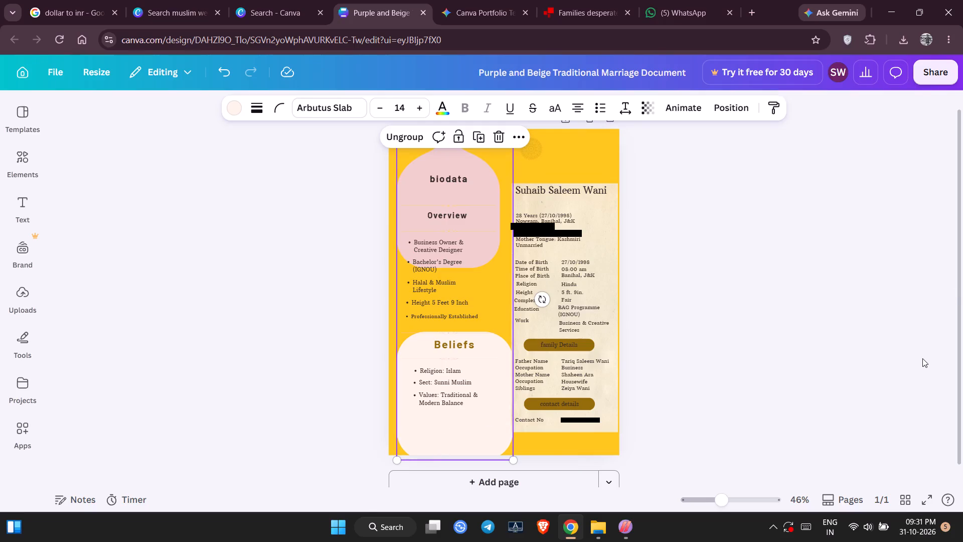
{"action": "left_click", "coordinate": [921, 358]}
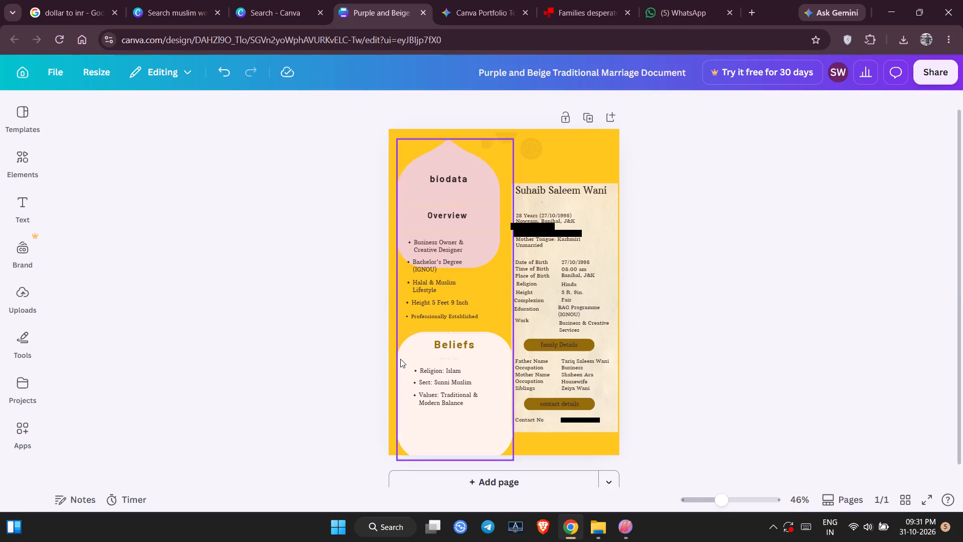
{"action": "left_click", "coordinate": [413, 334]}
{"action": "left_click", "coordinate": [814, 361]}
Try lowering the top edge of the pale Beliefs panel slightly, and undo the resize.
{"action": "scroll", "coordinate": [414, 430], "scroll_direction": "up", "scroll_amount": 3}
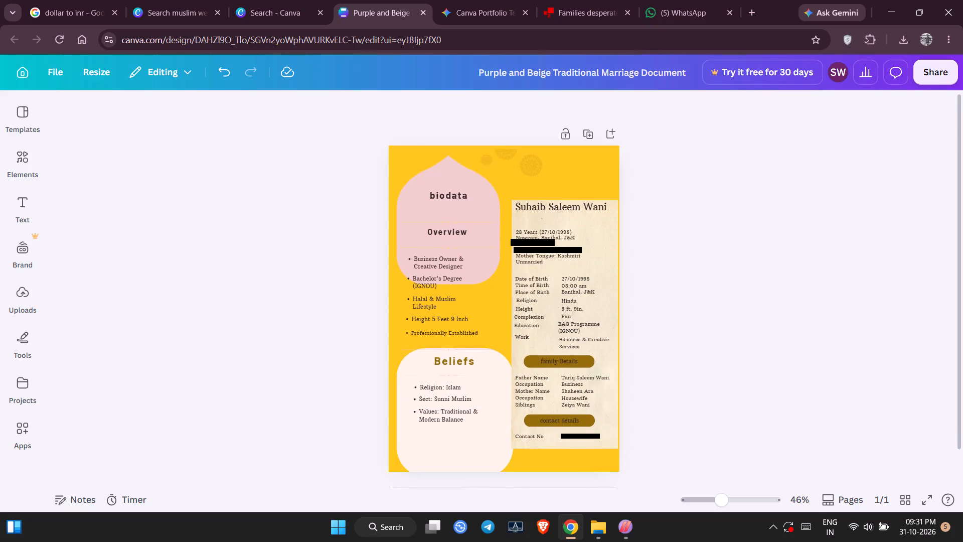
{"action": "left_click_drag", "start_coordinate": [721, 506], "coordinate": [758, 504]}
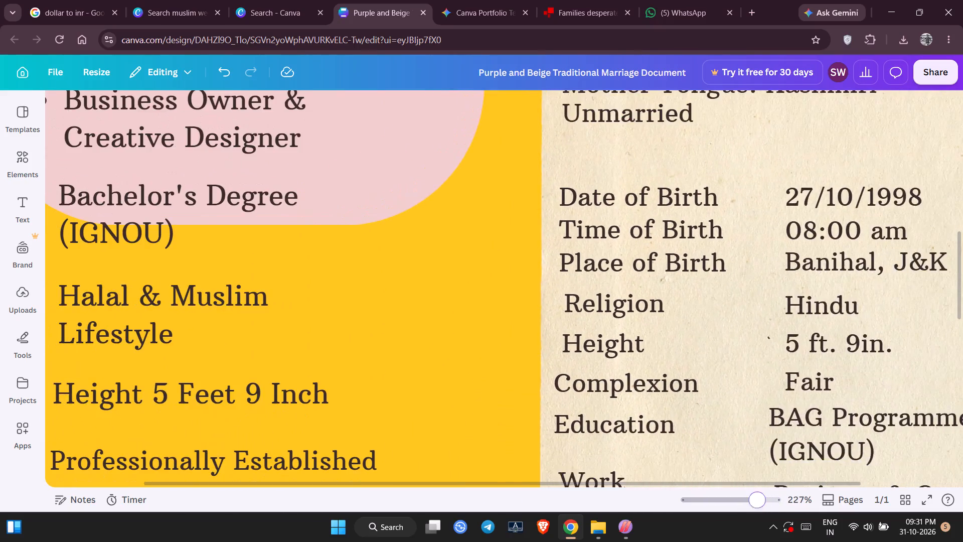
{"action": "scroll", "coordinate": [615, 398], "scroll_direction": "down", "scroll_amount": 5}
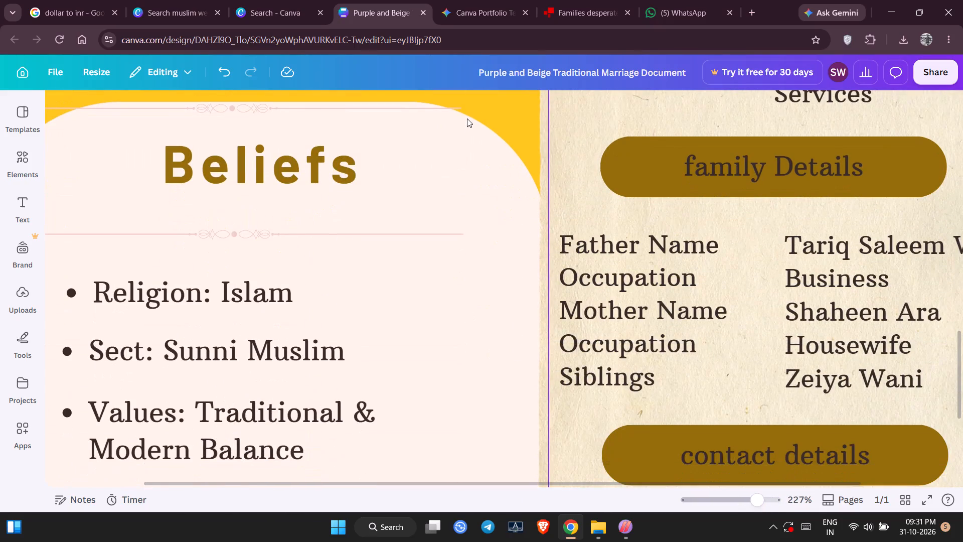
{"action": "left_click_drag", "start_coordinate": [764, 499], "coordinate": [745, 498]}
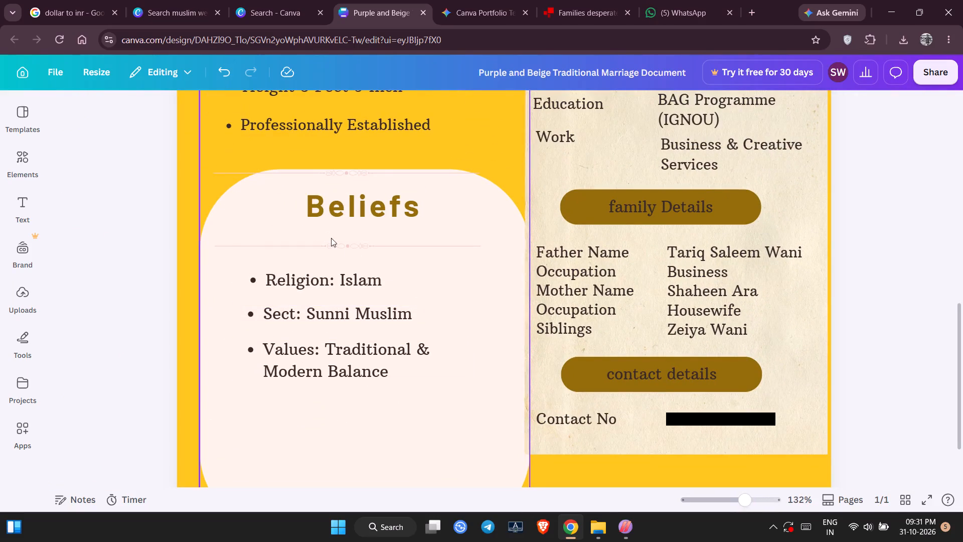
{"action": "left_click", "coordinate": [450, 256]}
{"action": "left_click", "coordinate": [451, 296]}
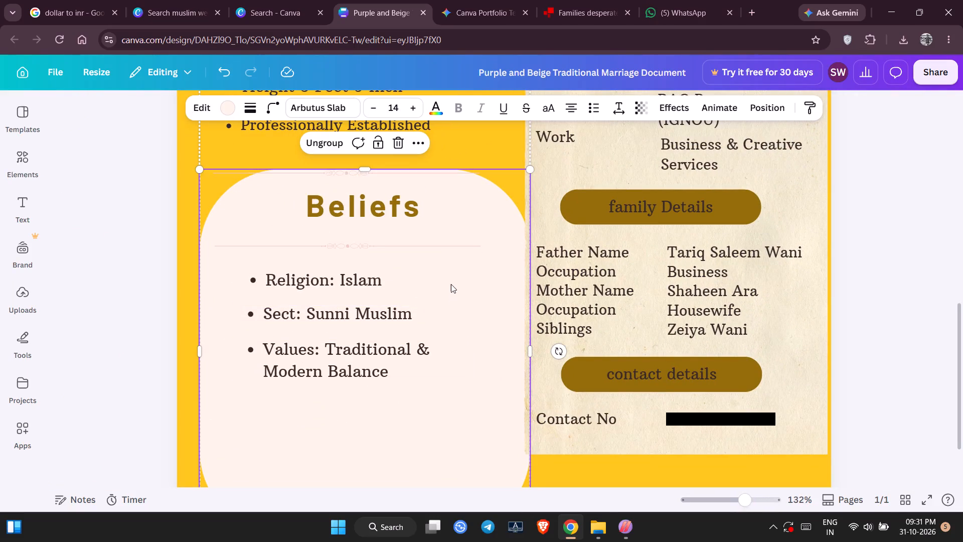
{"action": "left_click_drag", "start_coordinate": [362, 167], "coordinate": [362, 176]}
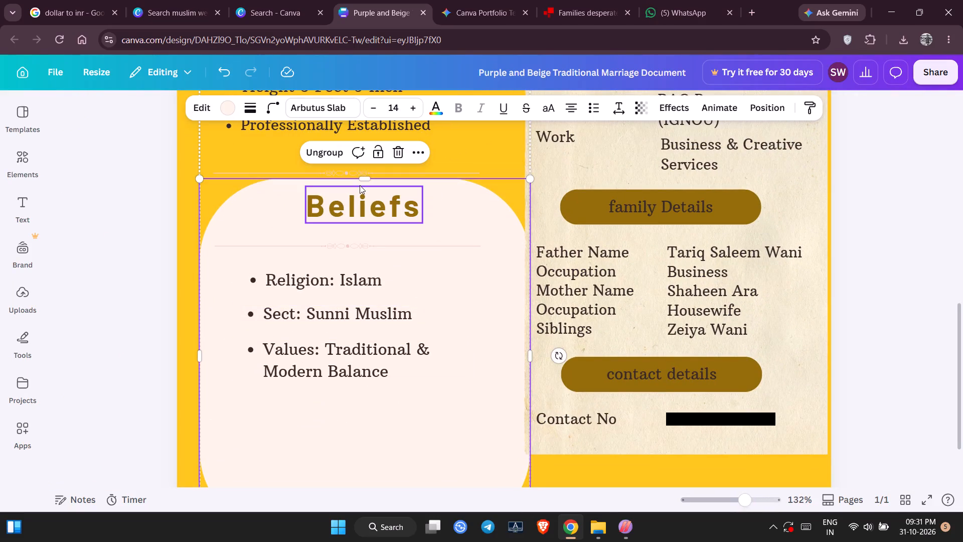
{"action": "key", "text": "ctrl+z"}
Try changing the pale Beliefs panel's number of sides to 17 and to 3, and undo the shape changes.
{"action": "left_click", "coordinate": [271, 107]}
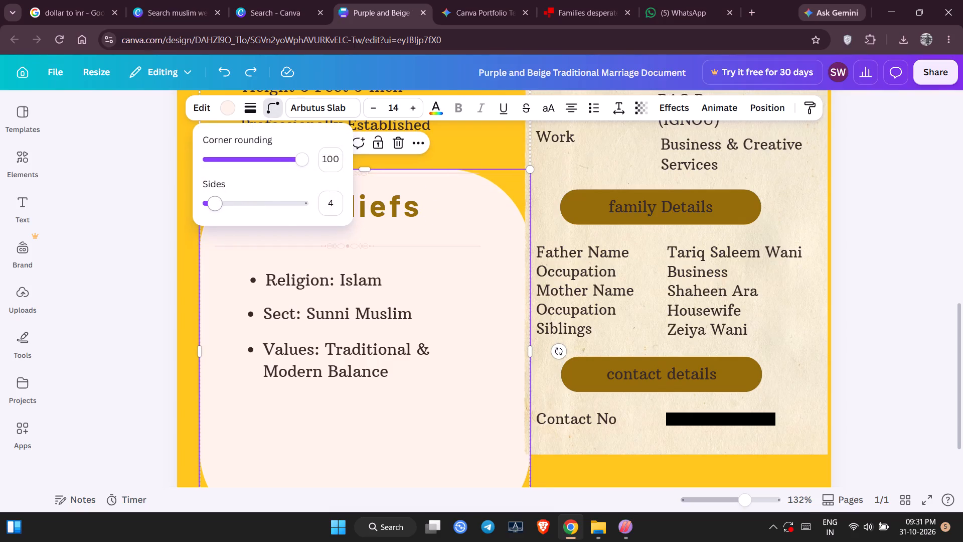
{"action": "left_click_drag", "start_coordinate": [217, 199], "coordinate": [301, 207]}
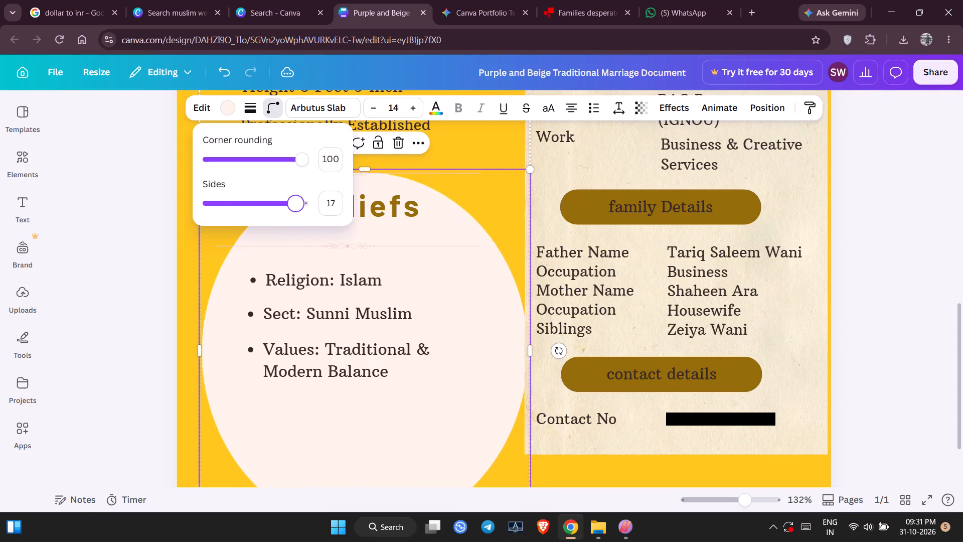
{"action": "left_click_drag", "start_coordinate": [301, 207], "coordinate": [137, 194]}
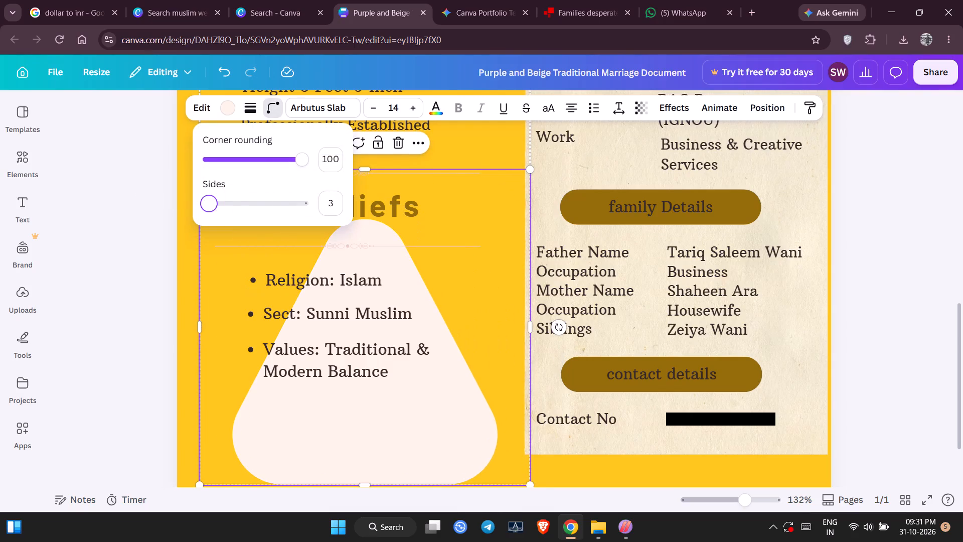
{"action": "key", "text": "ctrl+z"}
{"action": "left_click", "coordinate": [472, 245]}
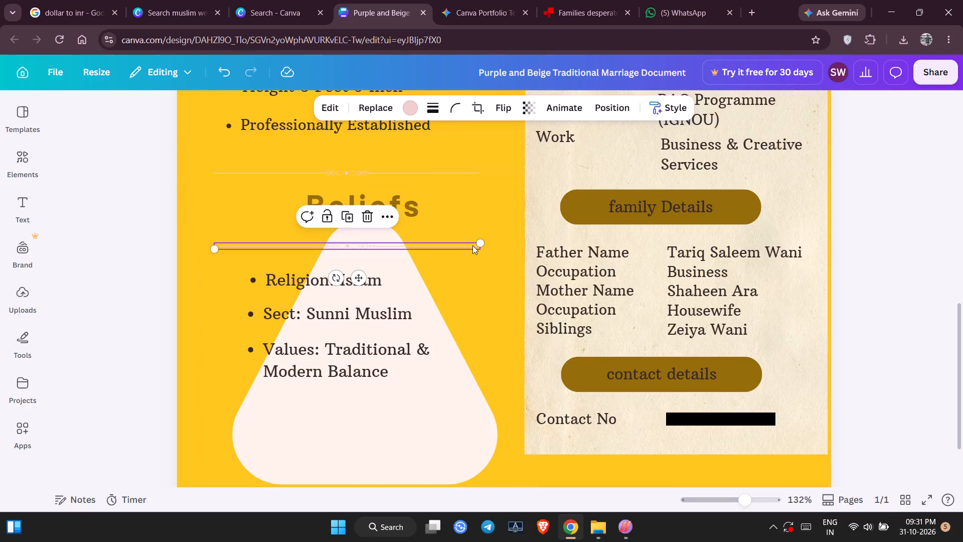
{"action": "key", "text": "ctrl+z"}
Nudge the pale Beliefs panel left so it clears the parchment background, and move it up slightly.
{"action": "left_click", "coordinate": [227, 299]}
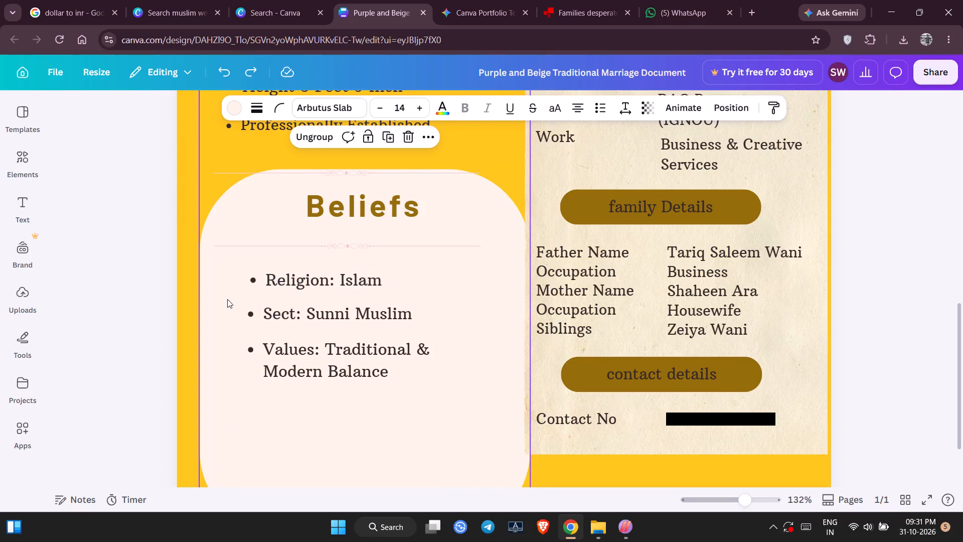
{"action": "left_click", "coordinate": [227, 298]}
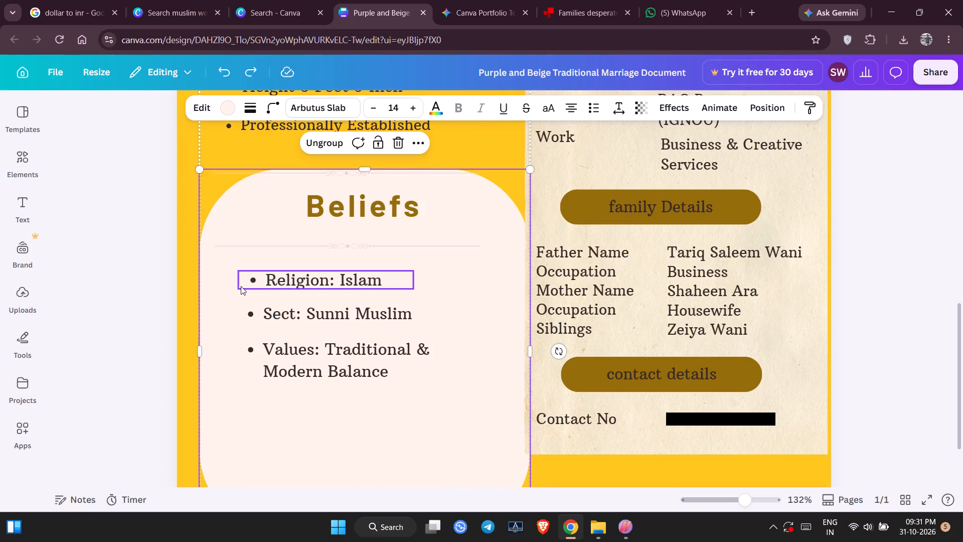
{"action": "key", "text": "Left"}
{"action": "key", "text": "Left"}
{"action": "key", "text": "Left"}
{"action": "key", "text": "Left"}
{"action": "key", "text": "Left"}
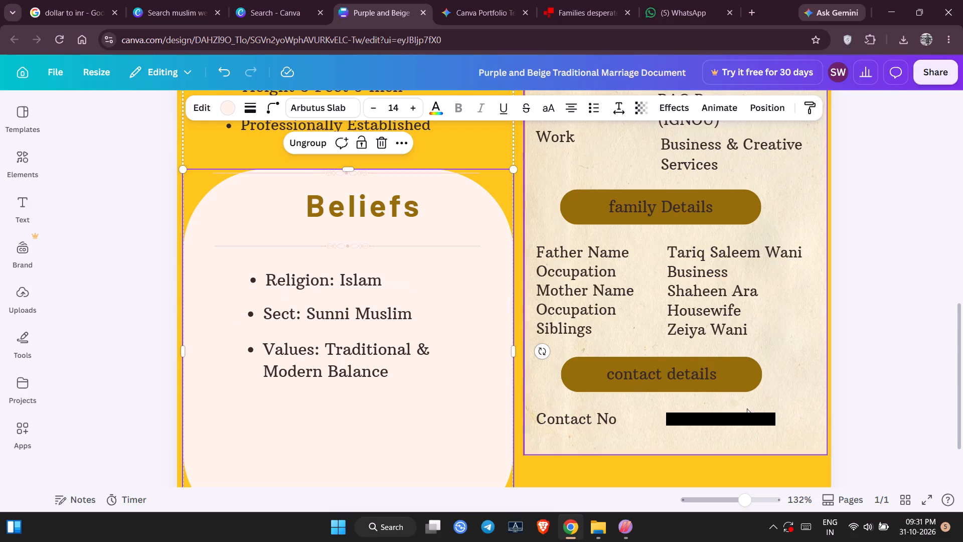
{"action": "left_click_drag", "start_coordinate": [749, 503], "coordinate": [728, 502]}
{"action": "key", "text": "Up"}
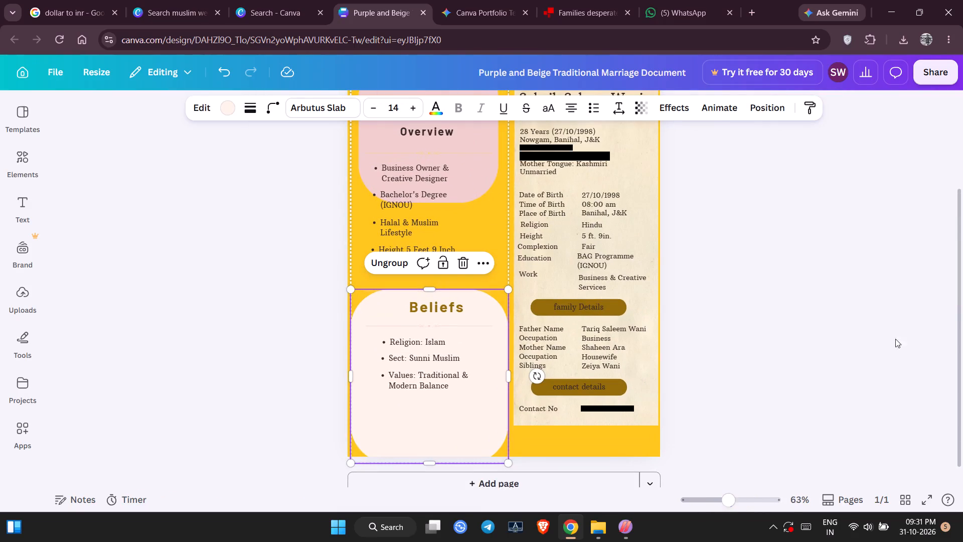
Extend the top edge of the pale Beliefs panel slightly upward, closer to the Overview list's last bullet.
{"action": "key", "text": "Up"}
{"action": "key", "text": "Up"}
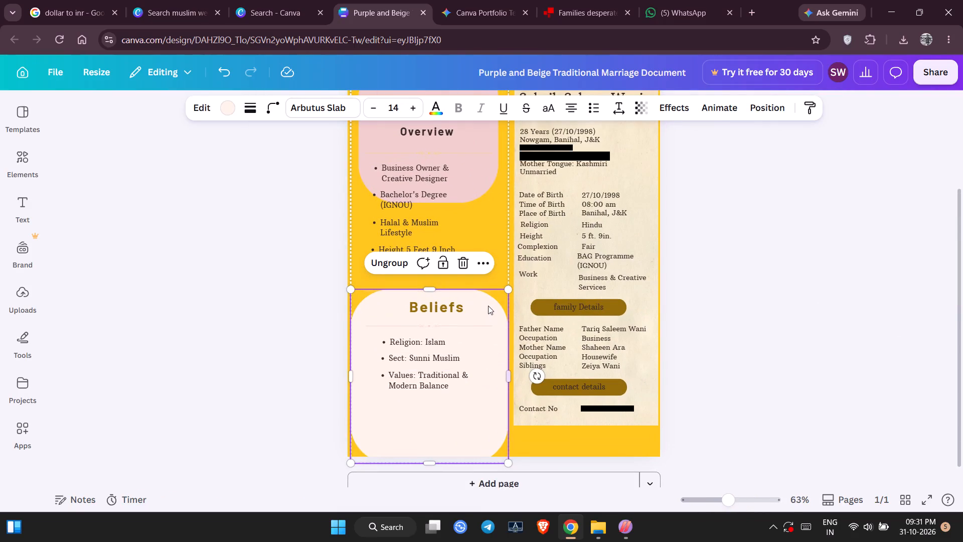
{"action": "left_click", "coordinate": [488, 306]}
{"action": "key", "text": "Up"}
{"action": "key", "text": "Up"}
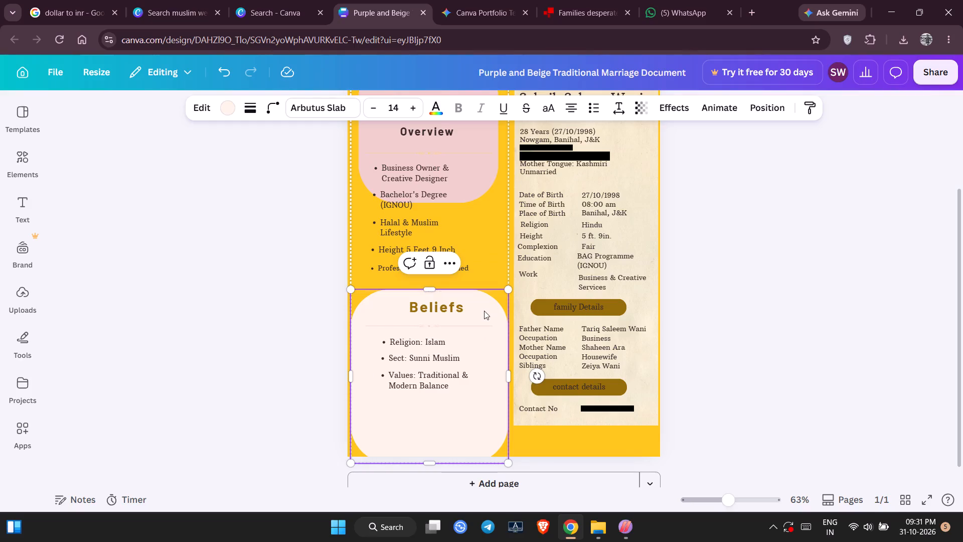
{"action": "key", "text": "Left"}
{"action": "key", "text": "Left"}
{"action": "left_click_drag", "start_coordinate": [430, 289], "coordinate": [430, 280]}
{"action": "left_click", "coordinate": [792, 374]}
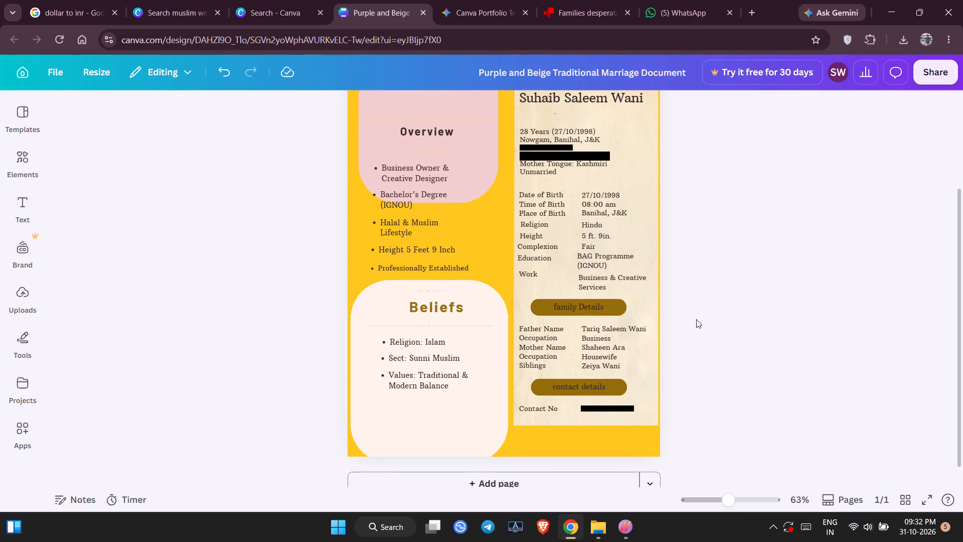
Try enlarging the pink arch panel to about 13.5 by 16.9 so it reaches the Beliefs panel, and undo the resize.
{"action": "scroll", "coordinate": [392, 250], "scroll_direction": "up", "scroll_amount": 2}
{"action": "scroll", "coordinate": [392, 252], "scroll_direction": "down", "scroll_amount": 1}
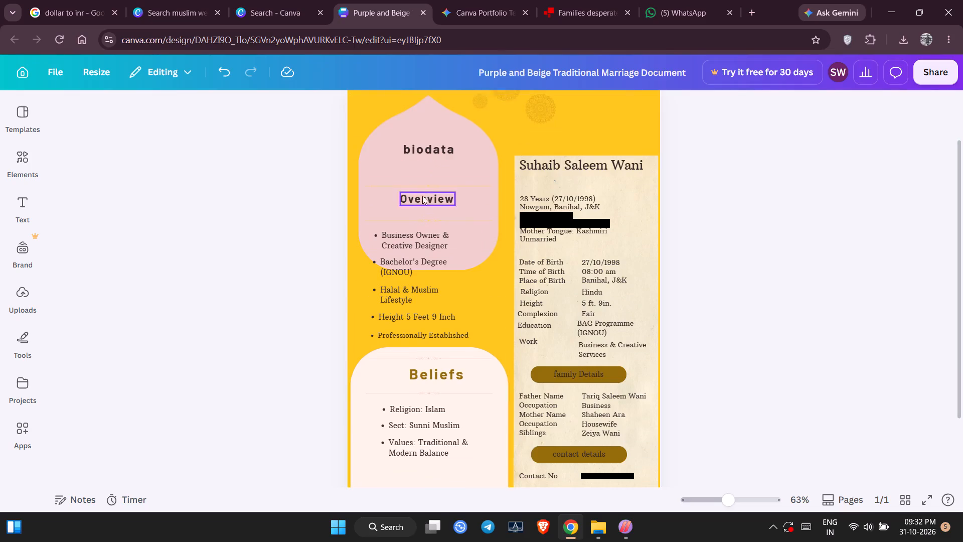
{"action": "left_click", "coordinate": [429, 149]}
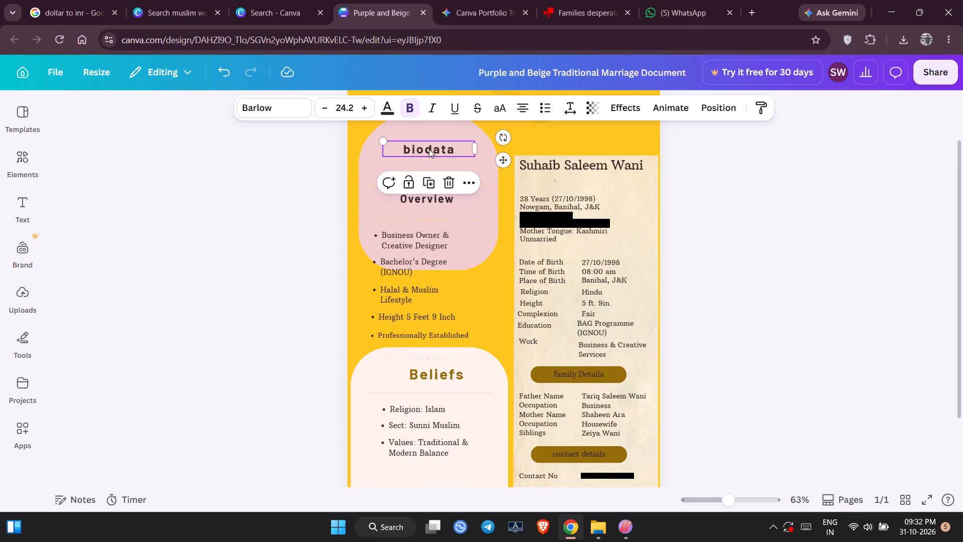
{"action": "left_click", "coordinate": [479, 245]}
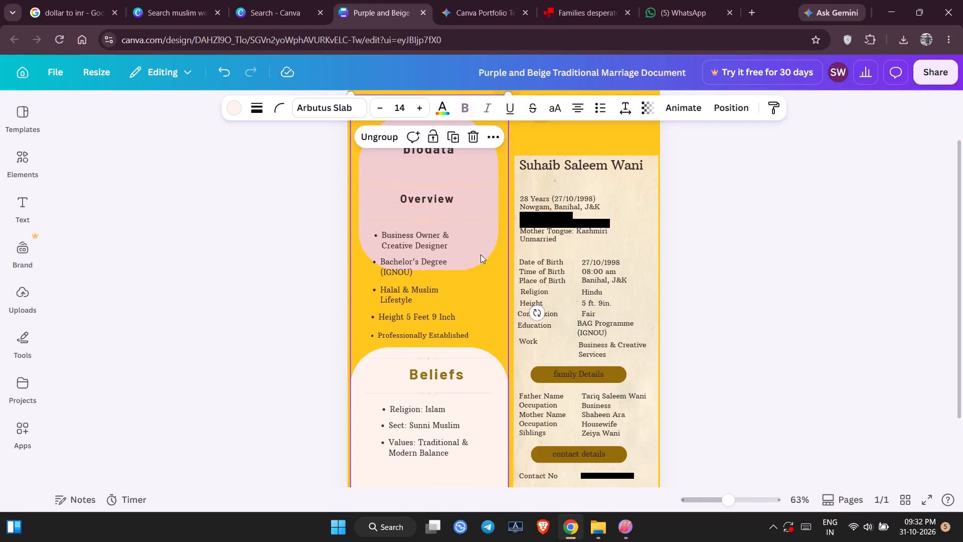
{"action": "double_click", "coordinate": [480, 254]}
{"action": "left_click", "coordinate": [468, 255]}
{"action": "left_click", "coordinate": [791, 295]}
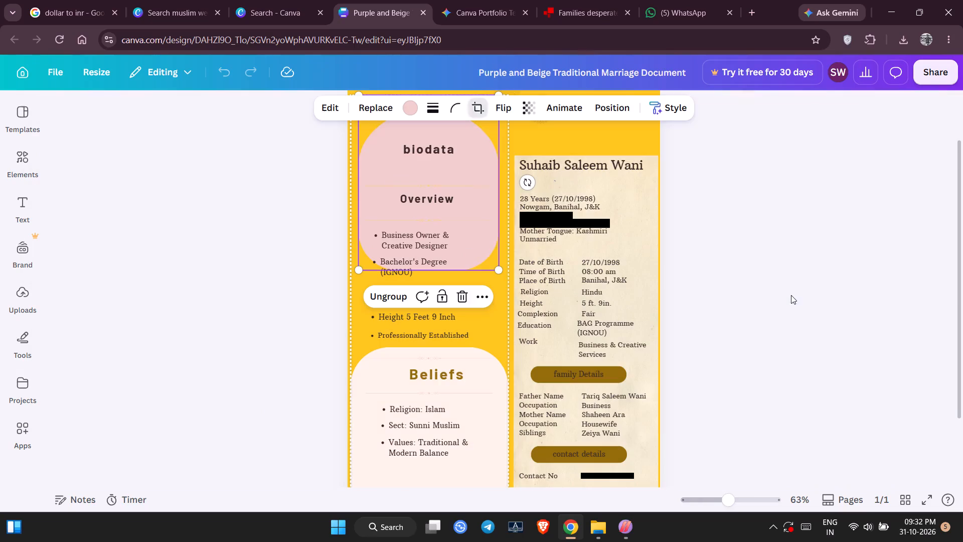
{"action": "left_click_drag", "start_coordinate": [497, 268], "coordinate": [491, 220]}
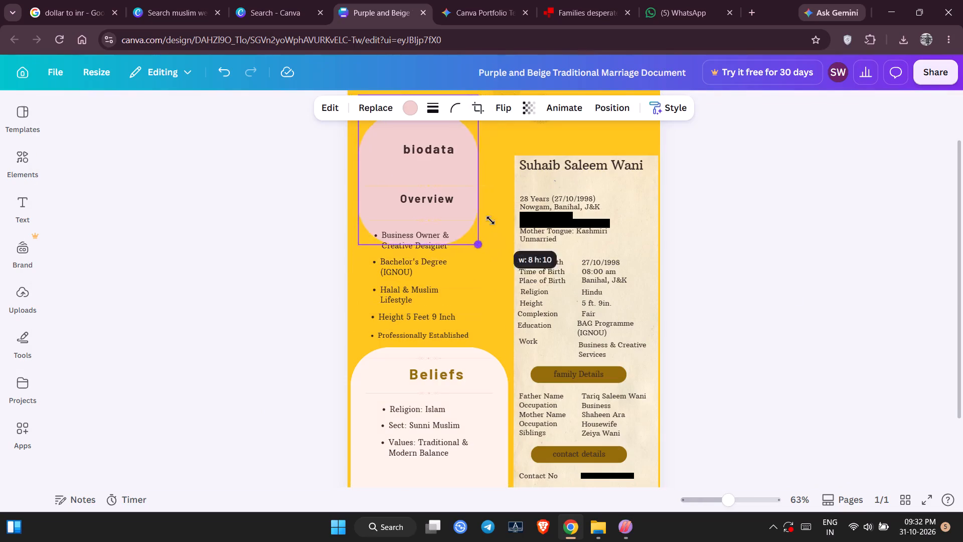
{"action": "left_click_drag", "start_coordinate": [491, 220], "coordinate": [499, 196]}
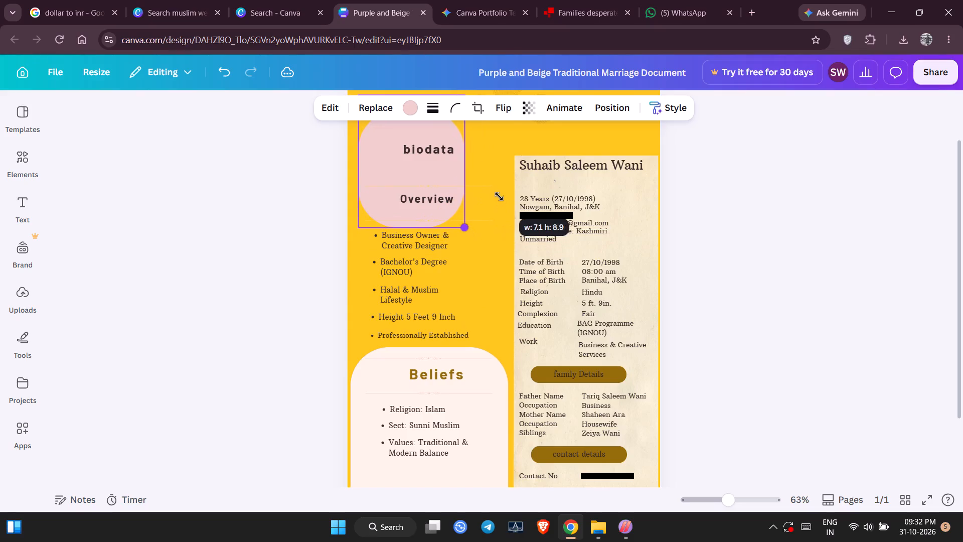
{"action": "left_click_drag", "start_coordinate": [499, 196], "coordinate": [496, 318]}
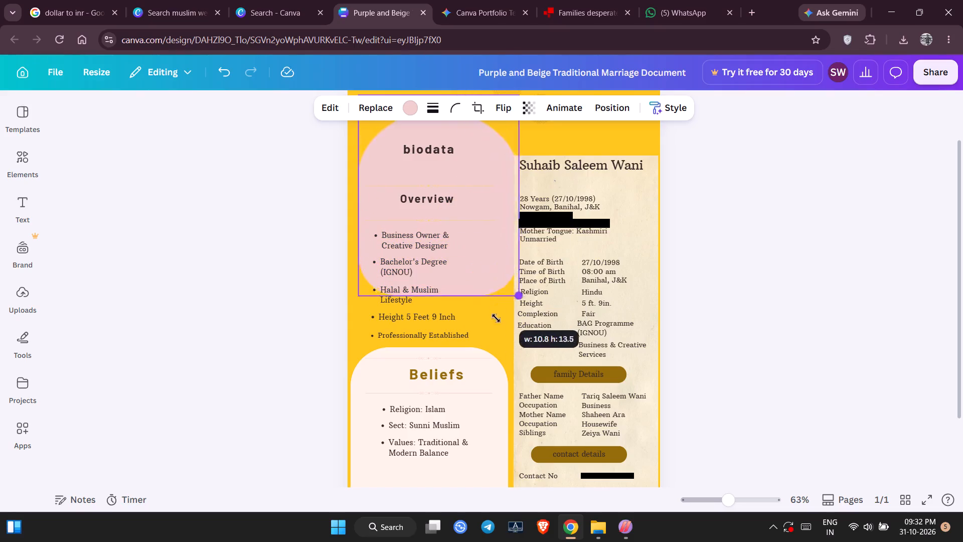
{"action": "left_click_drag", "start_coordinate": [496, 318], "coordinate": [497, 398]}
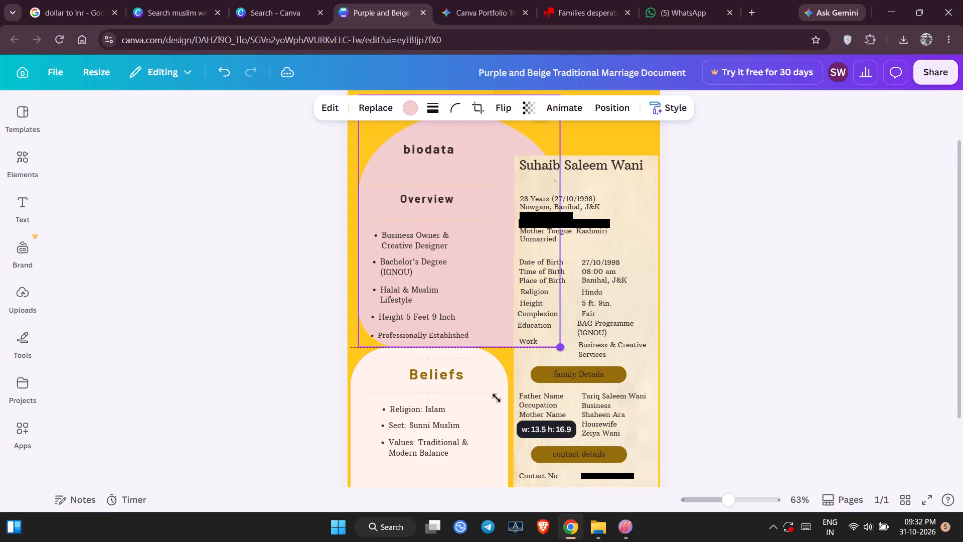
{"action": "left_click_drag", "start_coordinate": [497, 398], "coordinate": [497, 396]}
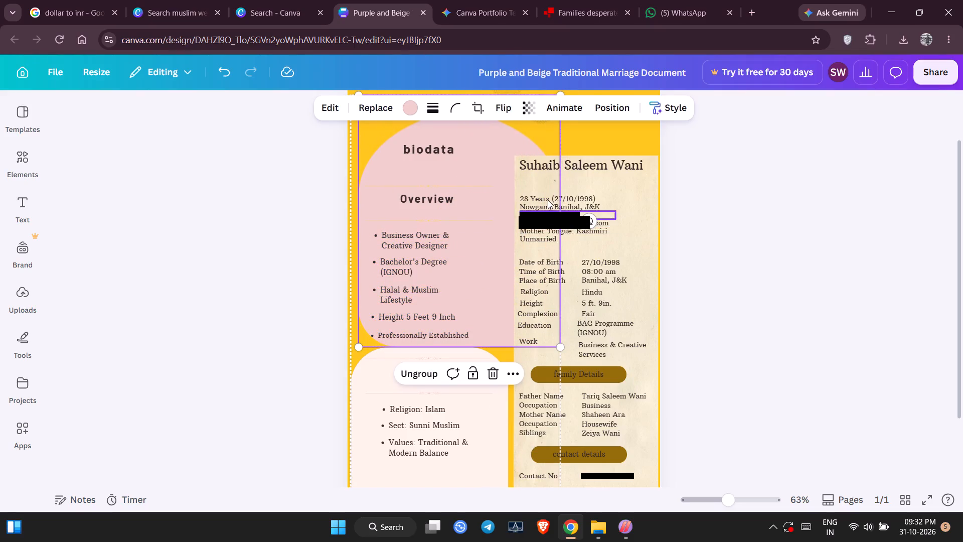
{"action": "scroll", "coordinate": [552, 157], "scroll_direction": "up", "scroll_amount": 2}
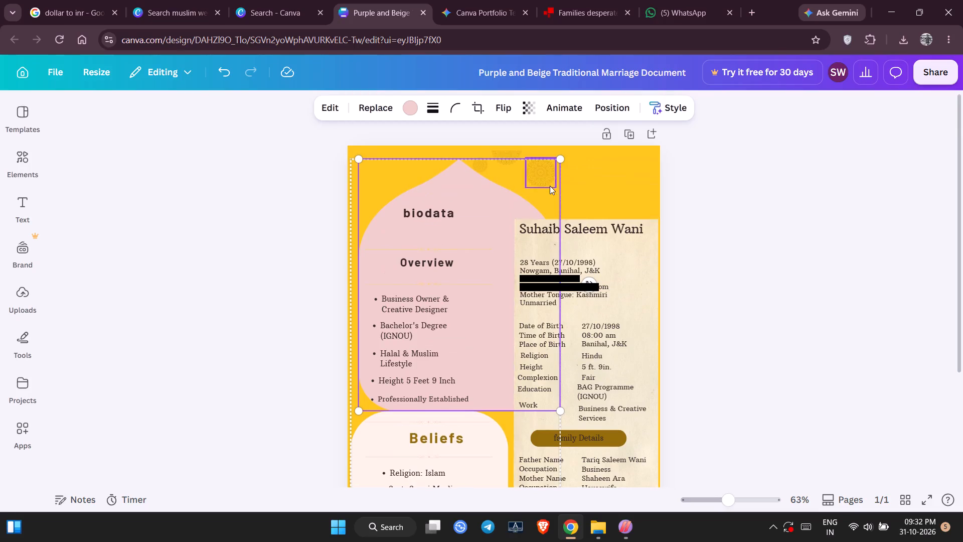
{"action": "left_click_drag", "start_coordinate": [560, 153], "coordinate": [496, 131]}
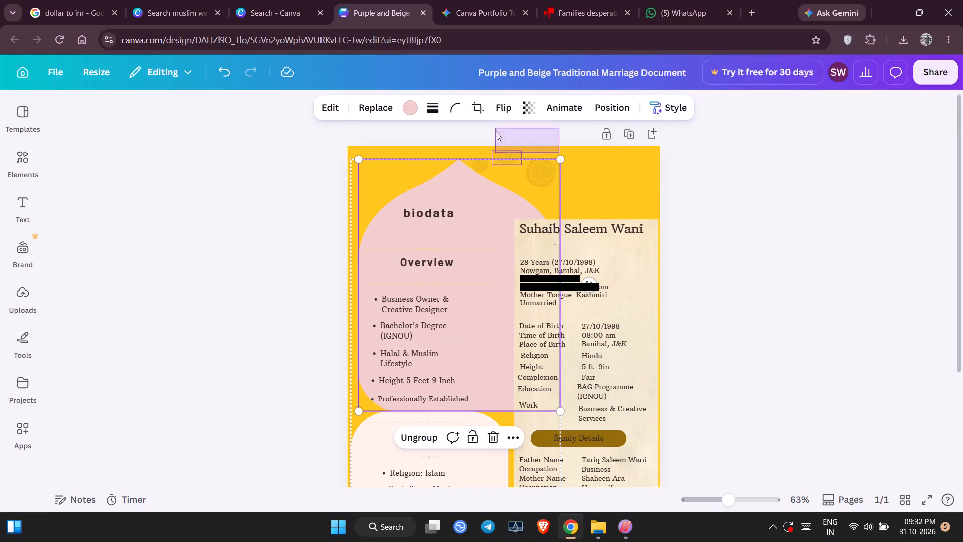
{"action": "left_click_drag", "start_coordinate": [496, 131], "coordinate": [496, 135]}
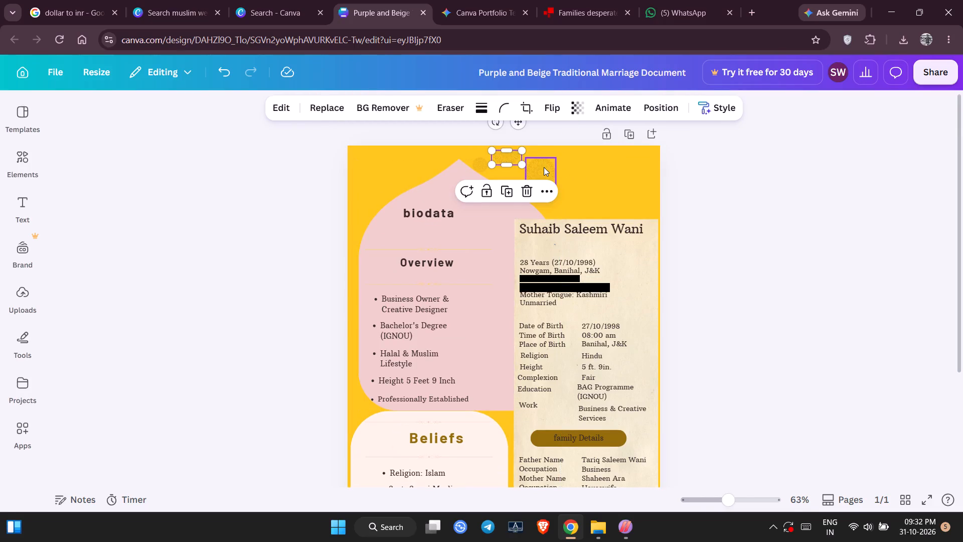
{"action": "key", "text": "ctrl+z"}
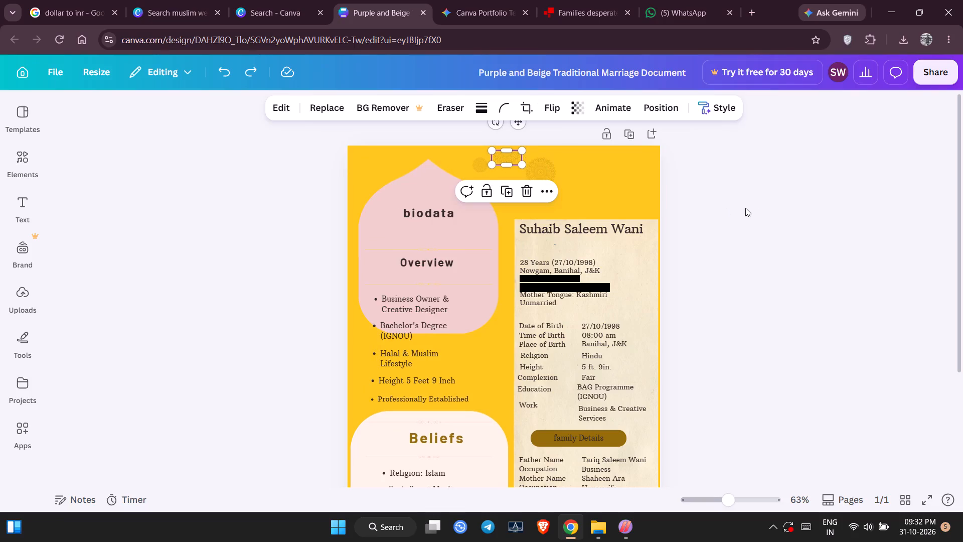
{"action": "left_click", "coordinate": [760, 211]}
Scale up the grouped pink arch and pale Beliefs panels slightly until the group's top meets the page's top edge.
{"action": "left_click", "coordinate": [491, 249]}
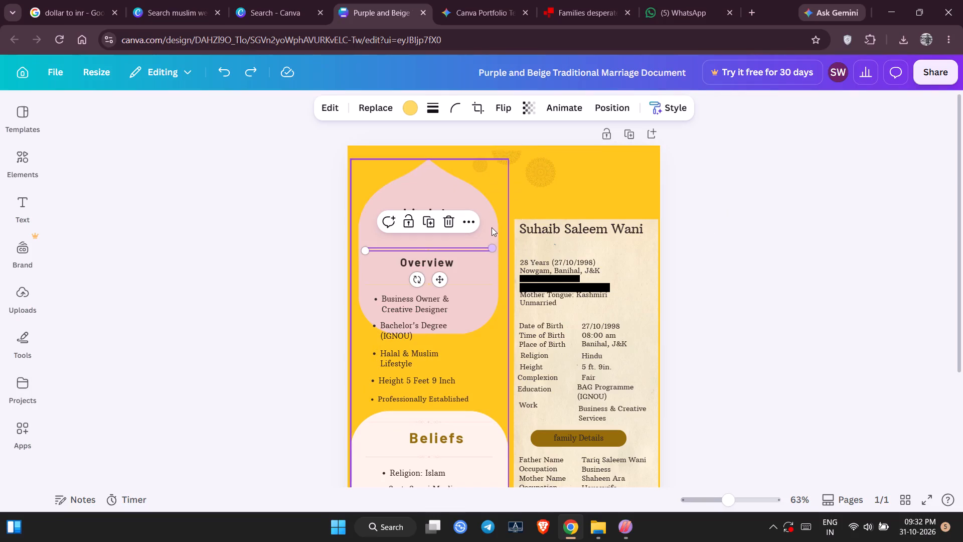
{"action": "left_click", "coordinate": [485, 207]}
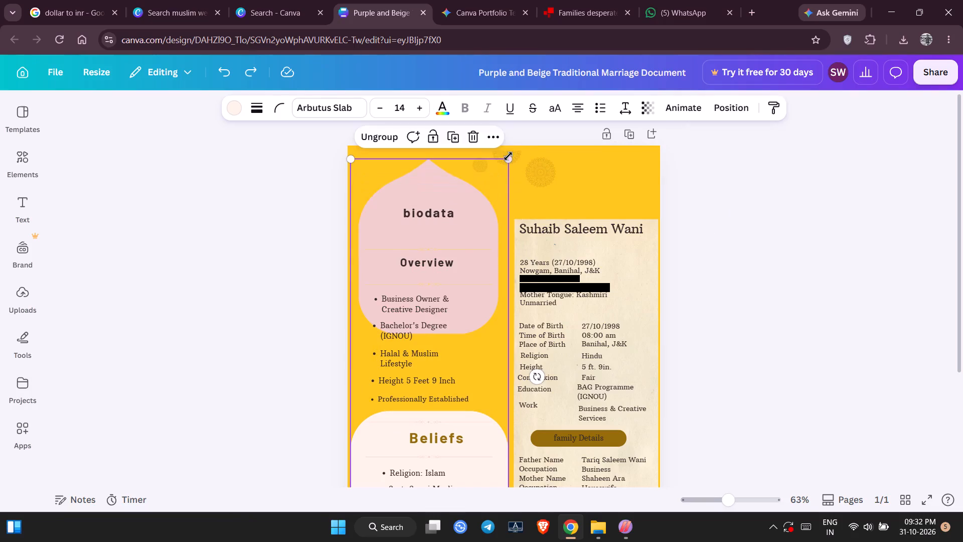
{"action": "left_click_drag", "start_coordinate": [508, 156], "coordinate": [392, 413]}
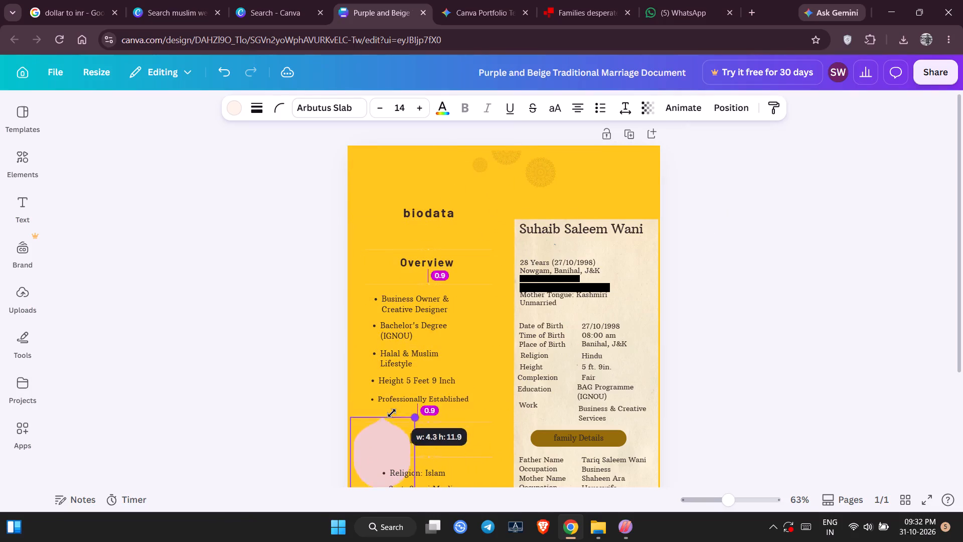
{"action": "left_click_drag", "start_coordinate": [392, 413], "coordinate": [513, 73]}
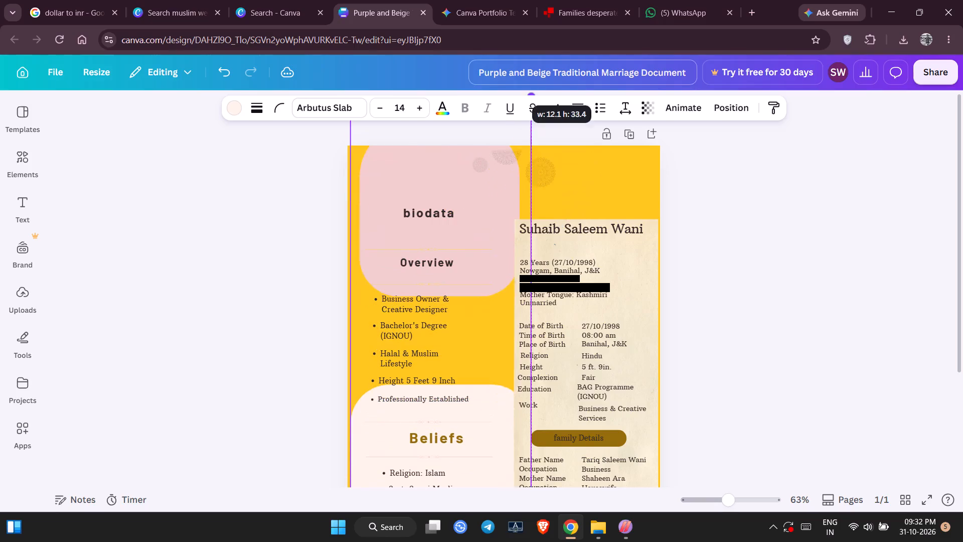
{"action": "left_click_drag", "start_coordinate": [513, 73], "coordinate": [475, 155]}
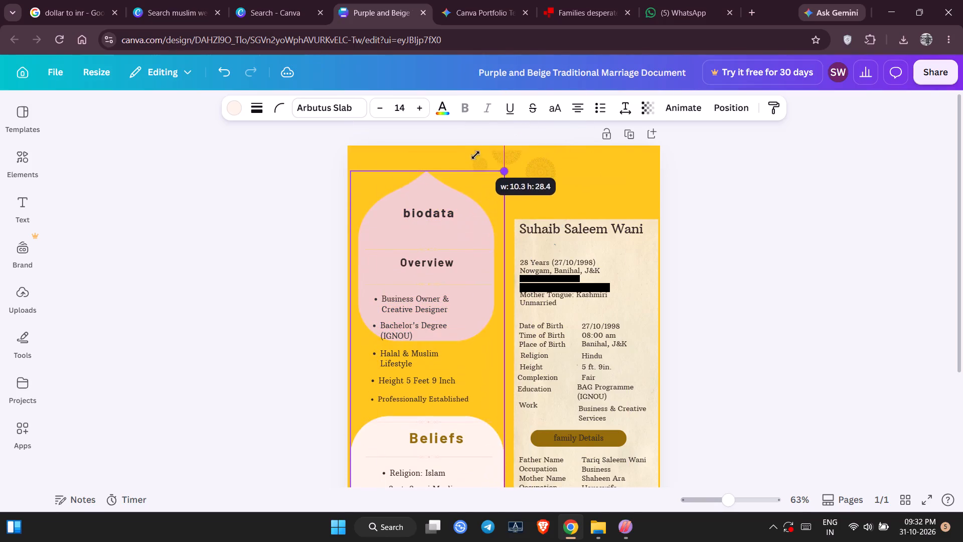
{"action": "left_click_drag", "start_coordinate": [475, 155], "coordinate": [499, 133]}
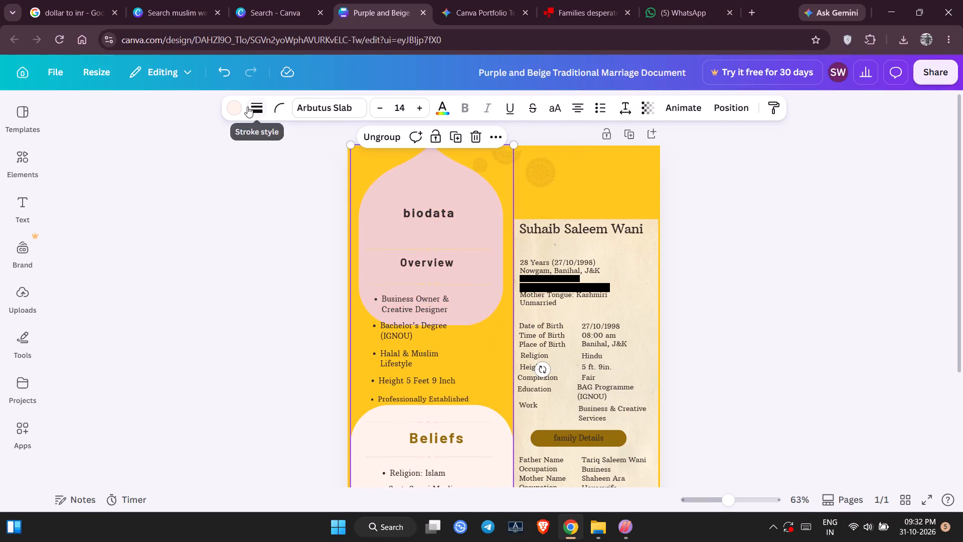
Try the dashed and dotted outlines on the grouped panels, and settle on a solid black outline of weight 4.
{"action": "left_click", "coordinate": [249, 106]}
{"action": "left_click", "coordinate": [218, 147]}
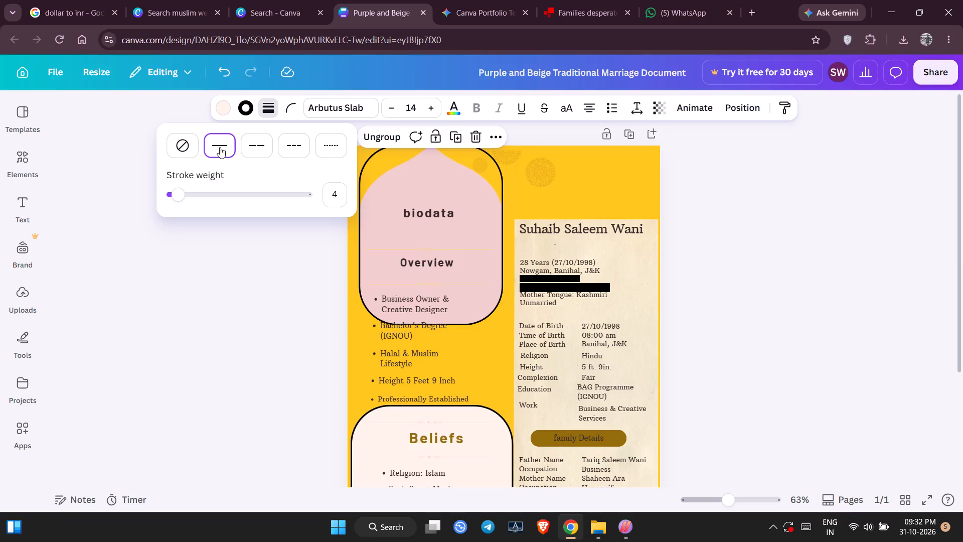
{"action": "left_click", "coordinate": [252, 146]}
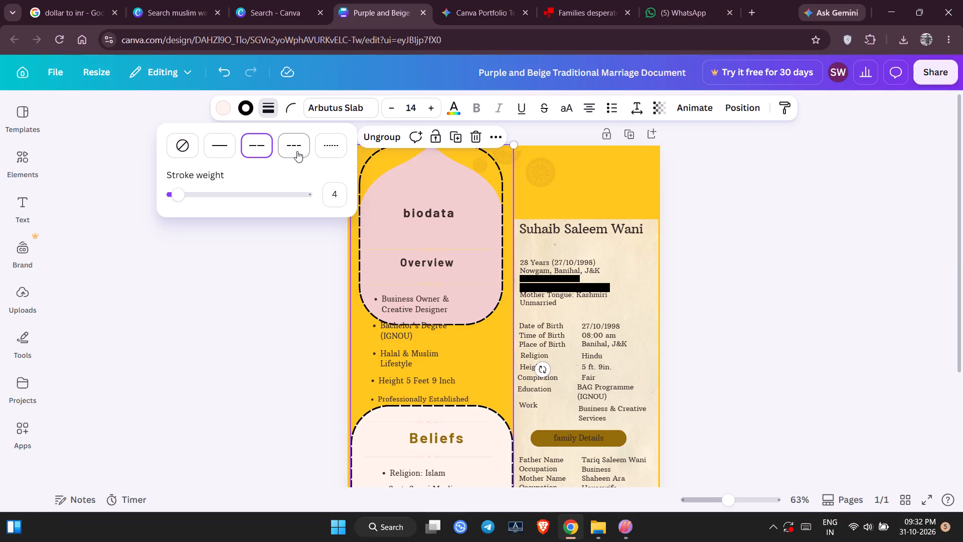
{"action": "left_click", "coordinate": [297, 151]}
{"action": "left_click", "coordinate": [349, 155]}
{"action": "left_click", "coordinate": [213, 150]}
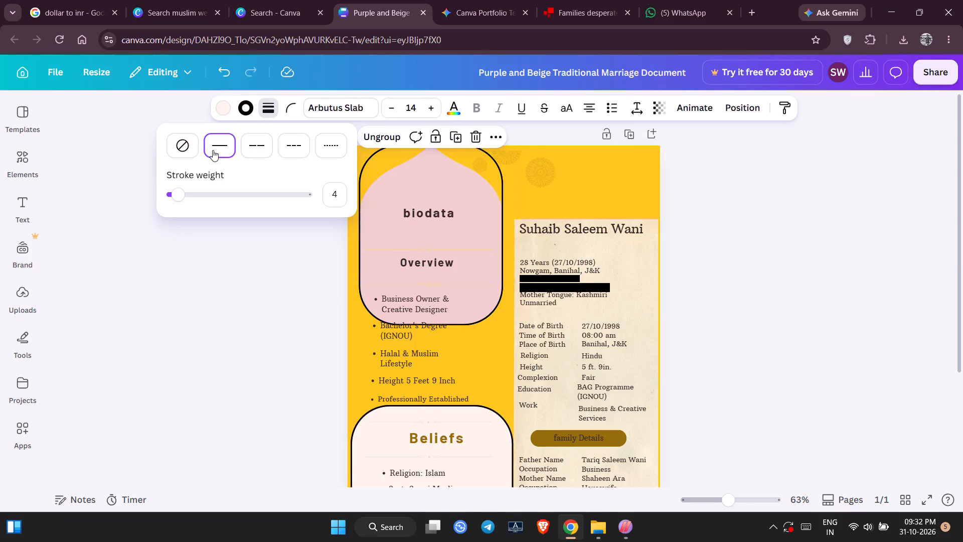
{"action": "left_click", "coordinate": [962, 299]}
Move the biodata heading straight up to just below the tip of the pink arch.
{"action": "scroll", "coordinate": [432, 205], "scroll_direction": "up", "scroll_amount": 1}
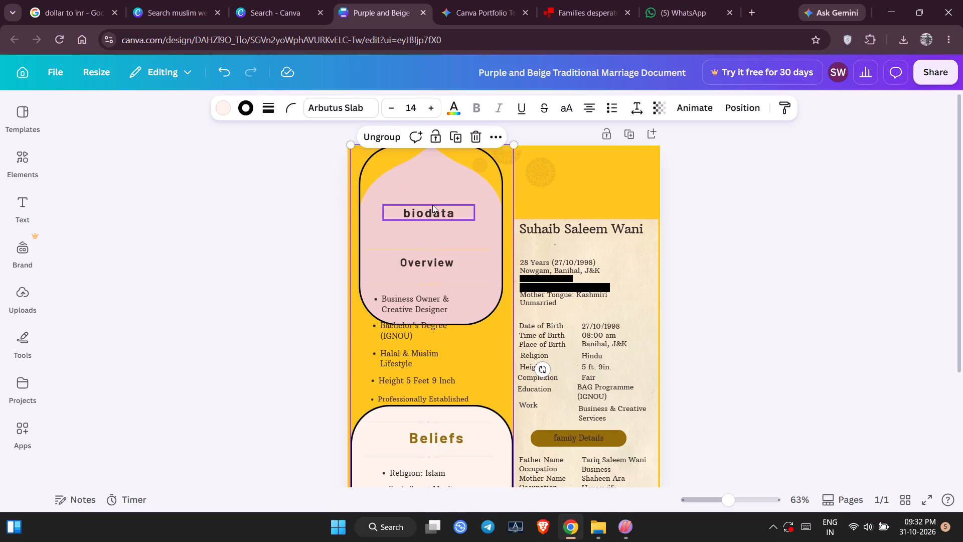
{"action": "scroll", "coordinate": [432, 205], "scroll_direction": "up", "scroll_amount": 2}
{"action": "scroll", "coordinate": [947, 301], "scroll_direction": "up", "scroll_amount": 3}
{"action": "scroll", "coordinate": [813, 305], "scroll_direction": "down", "scroll_amount": 2}
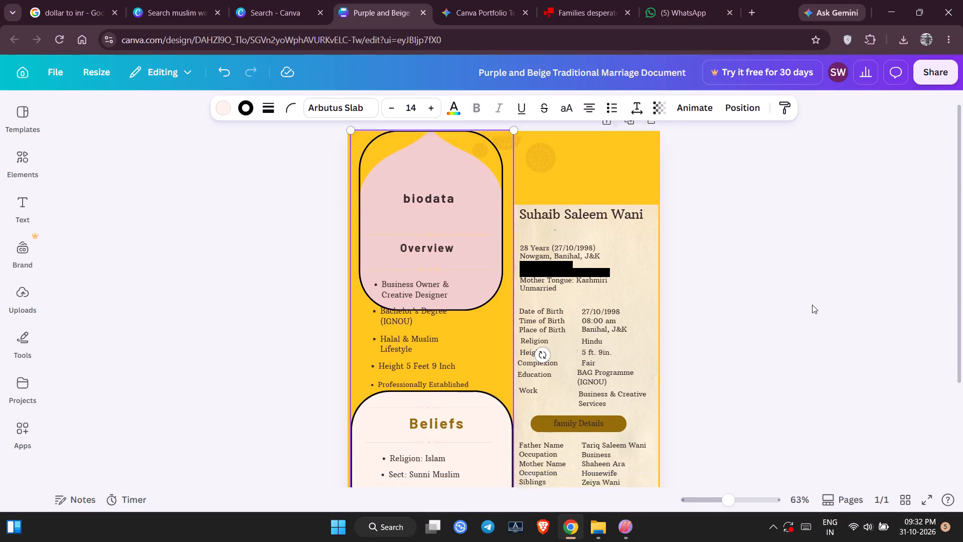
{"action": "scroll", "coordinate": [790, 292], "scroll_direction": "up", "scroll_amount": 3}
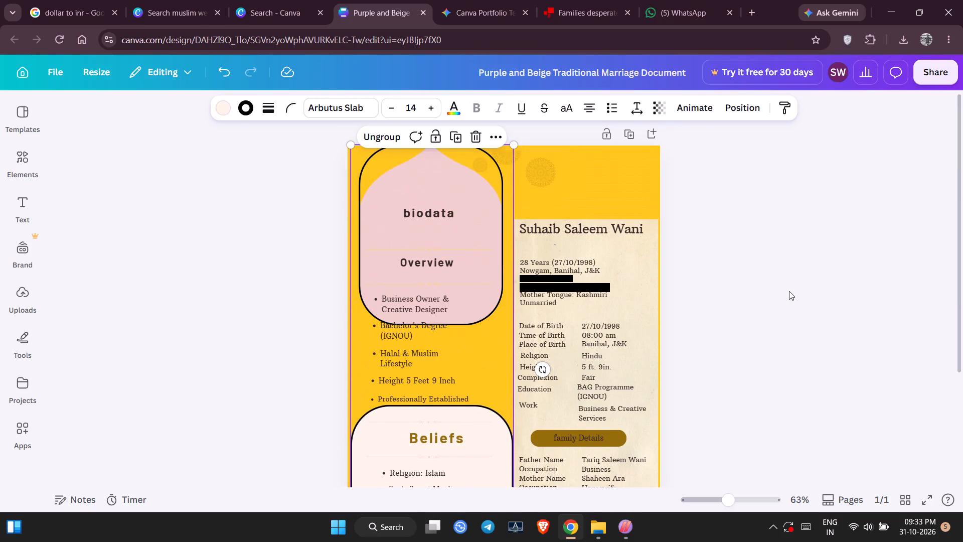
{"action": "left_click", "coordinate": [416, 215]}
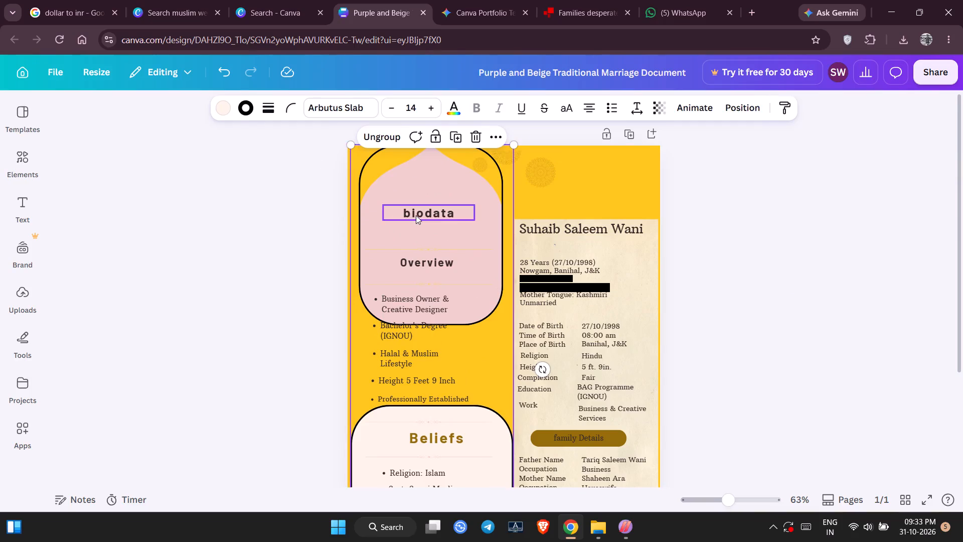
{"action": "key", "text": "Up"}
{"action": "key", "text": "Up"}
{"action": "key", "text": "Up"}
{"action": "key", "text": "Up"}
{"action": "key", "text": "Up"}
{"action": "key", "text": "Up"}
{"action": "key", "text": "Up"}
{"action": "key", "text": "Up"}
{"action": "key", "text": "Up"}
{"action": "key", "text": "Up"}
{"action": "key", "text": "Up"}
{"action": "key", "text": "Up"}
{"action": "key", "text": "Up"}
{"action": "key", "text": "Up"}
{"action": "key", "text": "Up"}
{"action": "key", "text": "Up"}
{"action": "key", "text": "Up"}
{"action": "key", "text": "Up"}
{"action": "key", "text": "Up"}
{"action": "key", "text": "Up"}
{"action": "key", "text": "Up"}
{"action": "key", "text": "Up"}
{"action": "key", "text": "Up"}
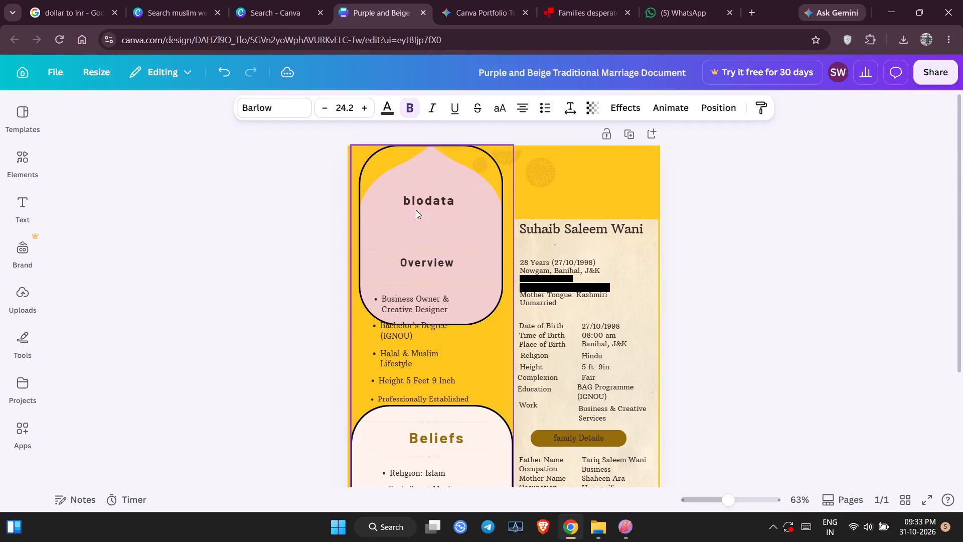
{"action": "key", "text": "Up"}
{"action": "key", "text": "Up"}
{"action": "key", "text": "Up"}
{"action": "key", "text": "Up"}
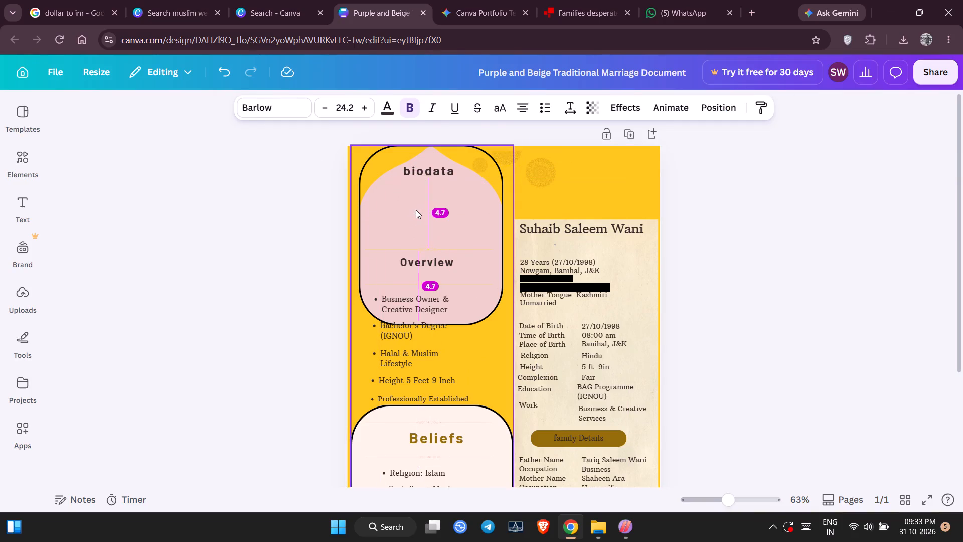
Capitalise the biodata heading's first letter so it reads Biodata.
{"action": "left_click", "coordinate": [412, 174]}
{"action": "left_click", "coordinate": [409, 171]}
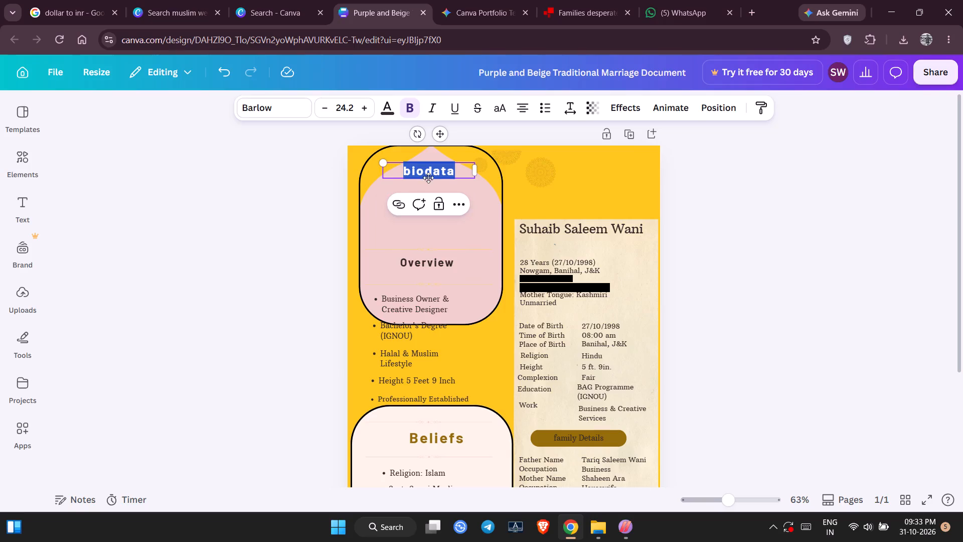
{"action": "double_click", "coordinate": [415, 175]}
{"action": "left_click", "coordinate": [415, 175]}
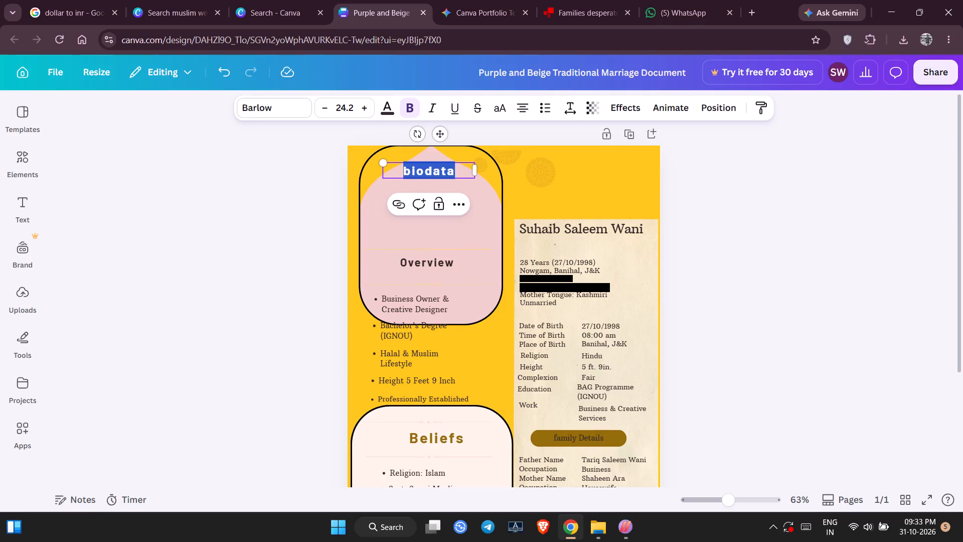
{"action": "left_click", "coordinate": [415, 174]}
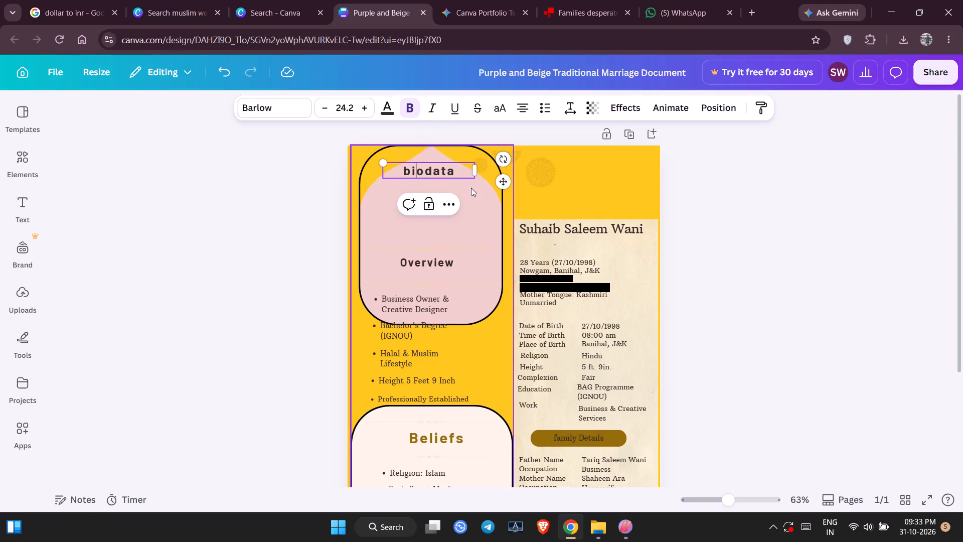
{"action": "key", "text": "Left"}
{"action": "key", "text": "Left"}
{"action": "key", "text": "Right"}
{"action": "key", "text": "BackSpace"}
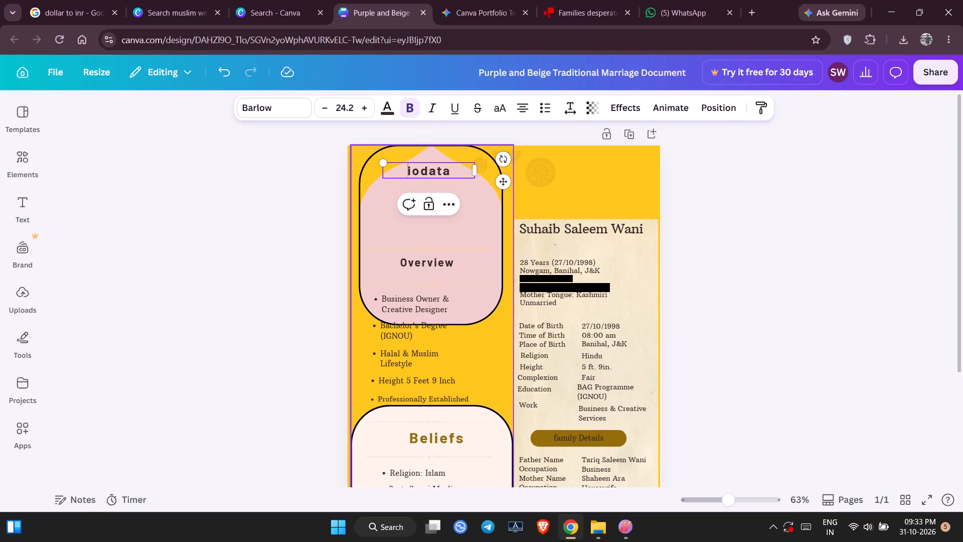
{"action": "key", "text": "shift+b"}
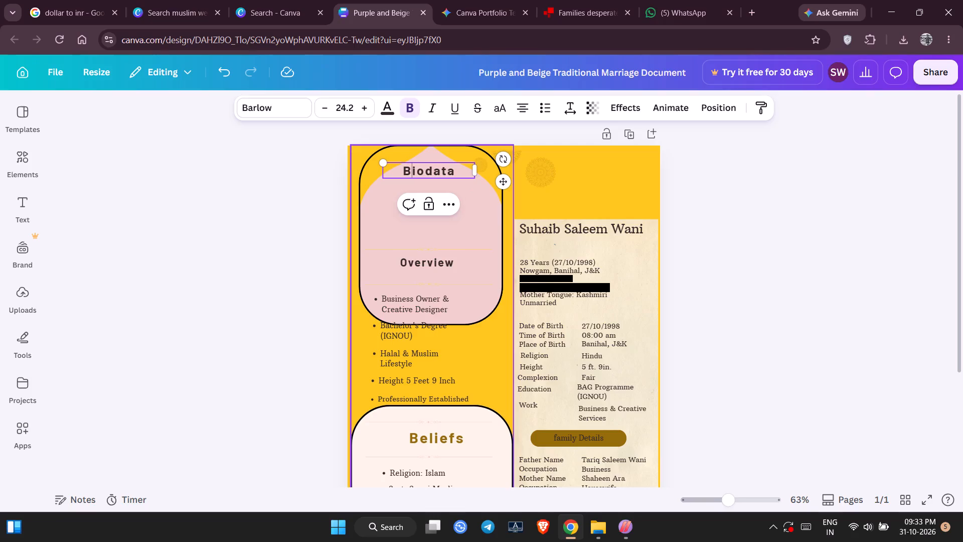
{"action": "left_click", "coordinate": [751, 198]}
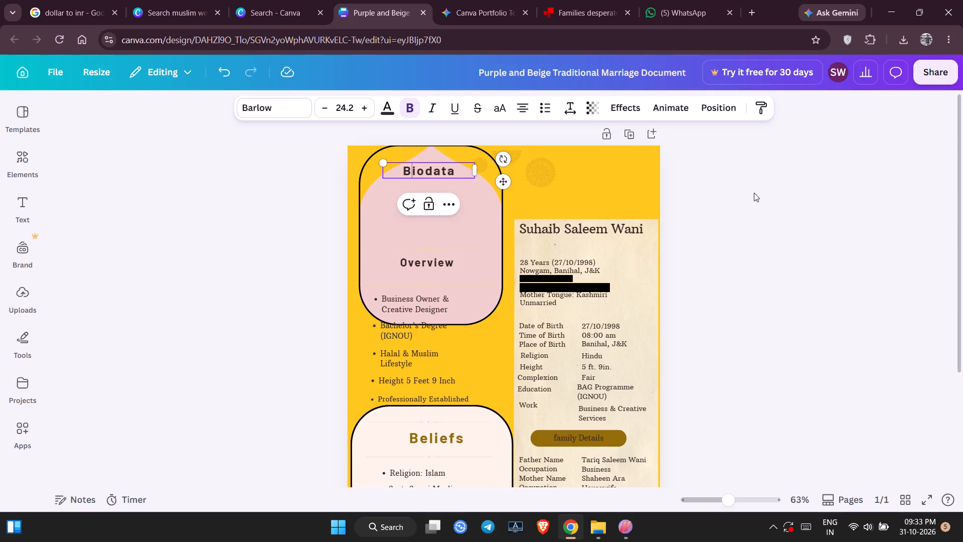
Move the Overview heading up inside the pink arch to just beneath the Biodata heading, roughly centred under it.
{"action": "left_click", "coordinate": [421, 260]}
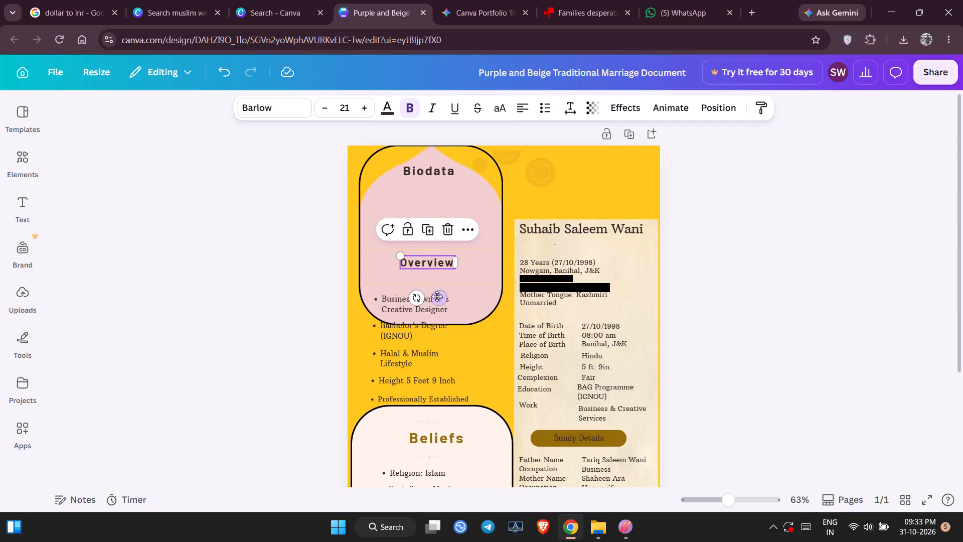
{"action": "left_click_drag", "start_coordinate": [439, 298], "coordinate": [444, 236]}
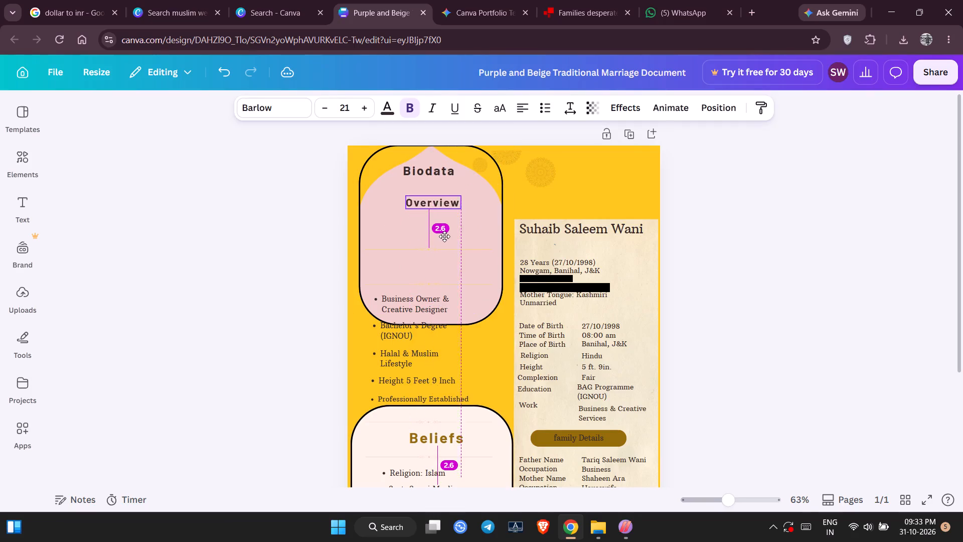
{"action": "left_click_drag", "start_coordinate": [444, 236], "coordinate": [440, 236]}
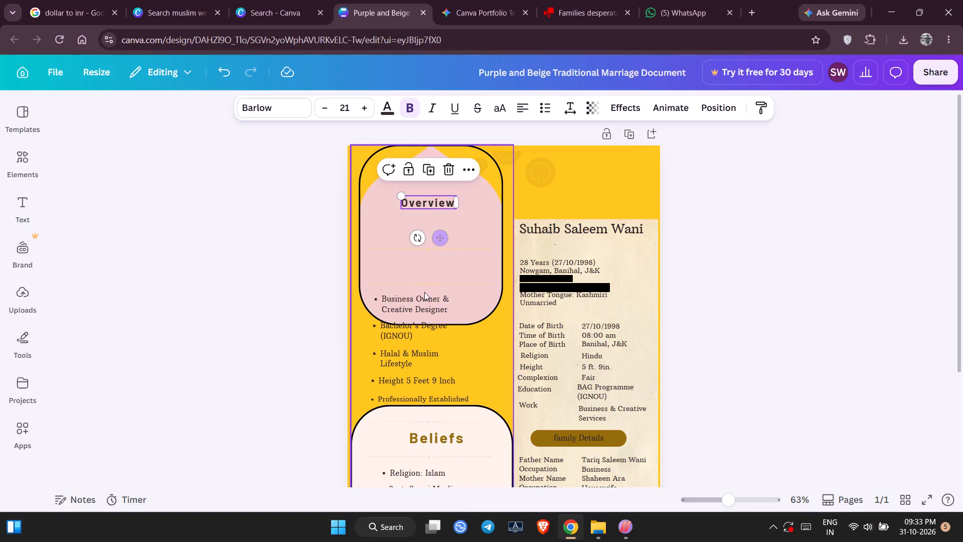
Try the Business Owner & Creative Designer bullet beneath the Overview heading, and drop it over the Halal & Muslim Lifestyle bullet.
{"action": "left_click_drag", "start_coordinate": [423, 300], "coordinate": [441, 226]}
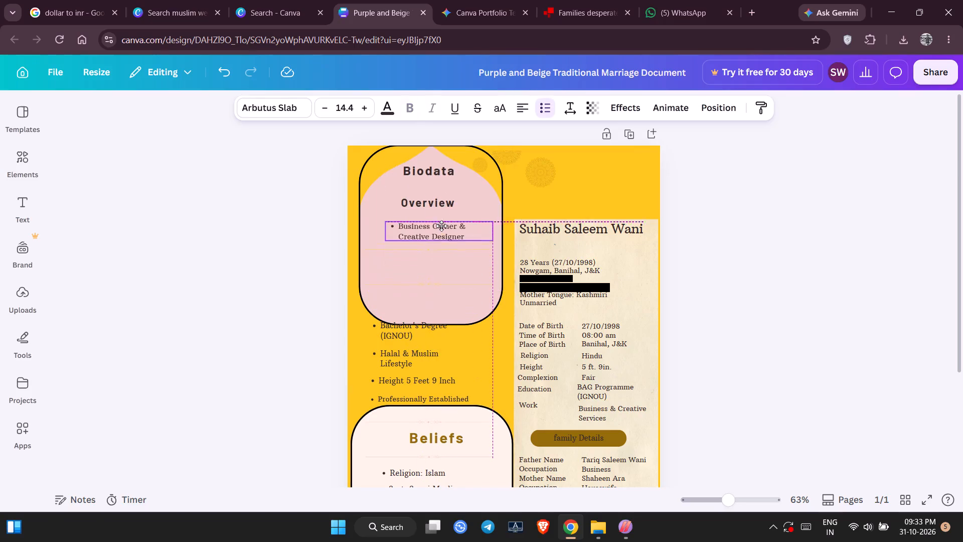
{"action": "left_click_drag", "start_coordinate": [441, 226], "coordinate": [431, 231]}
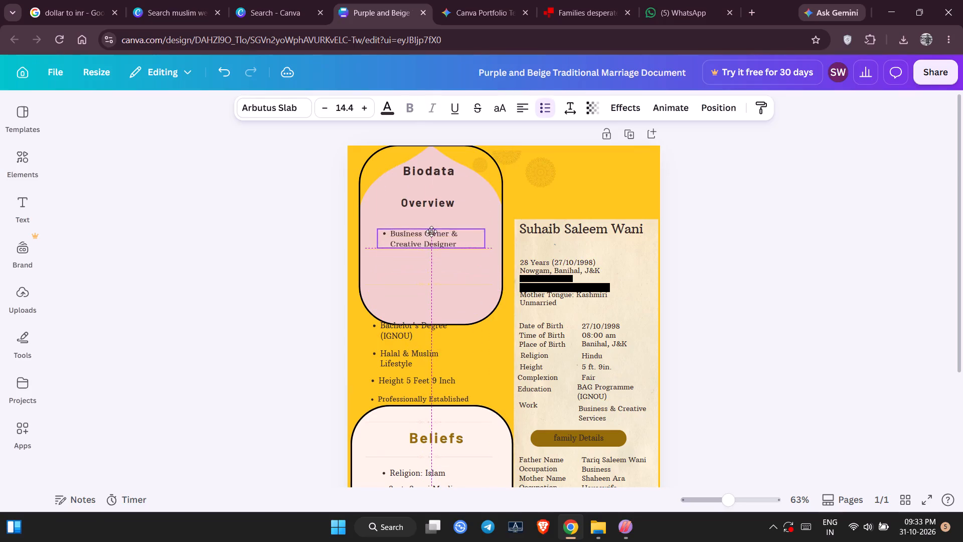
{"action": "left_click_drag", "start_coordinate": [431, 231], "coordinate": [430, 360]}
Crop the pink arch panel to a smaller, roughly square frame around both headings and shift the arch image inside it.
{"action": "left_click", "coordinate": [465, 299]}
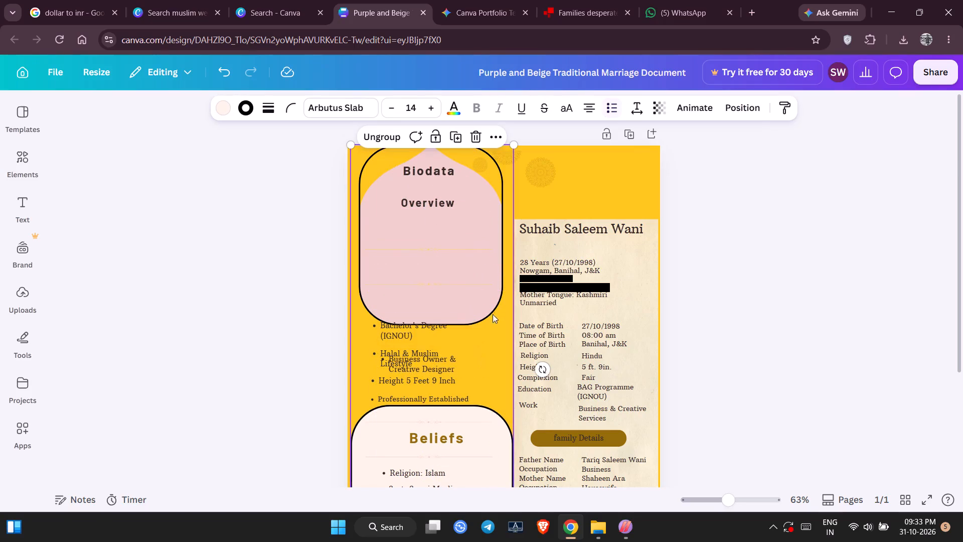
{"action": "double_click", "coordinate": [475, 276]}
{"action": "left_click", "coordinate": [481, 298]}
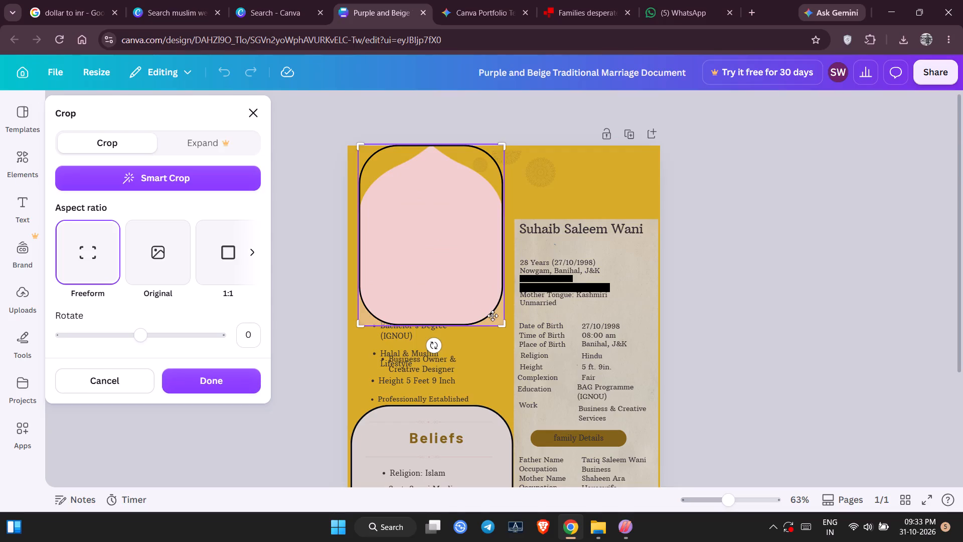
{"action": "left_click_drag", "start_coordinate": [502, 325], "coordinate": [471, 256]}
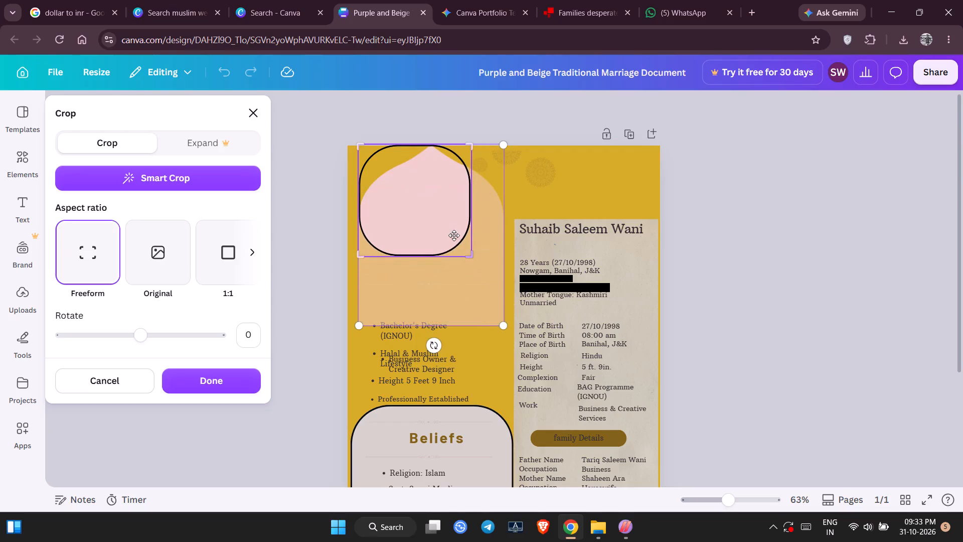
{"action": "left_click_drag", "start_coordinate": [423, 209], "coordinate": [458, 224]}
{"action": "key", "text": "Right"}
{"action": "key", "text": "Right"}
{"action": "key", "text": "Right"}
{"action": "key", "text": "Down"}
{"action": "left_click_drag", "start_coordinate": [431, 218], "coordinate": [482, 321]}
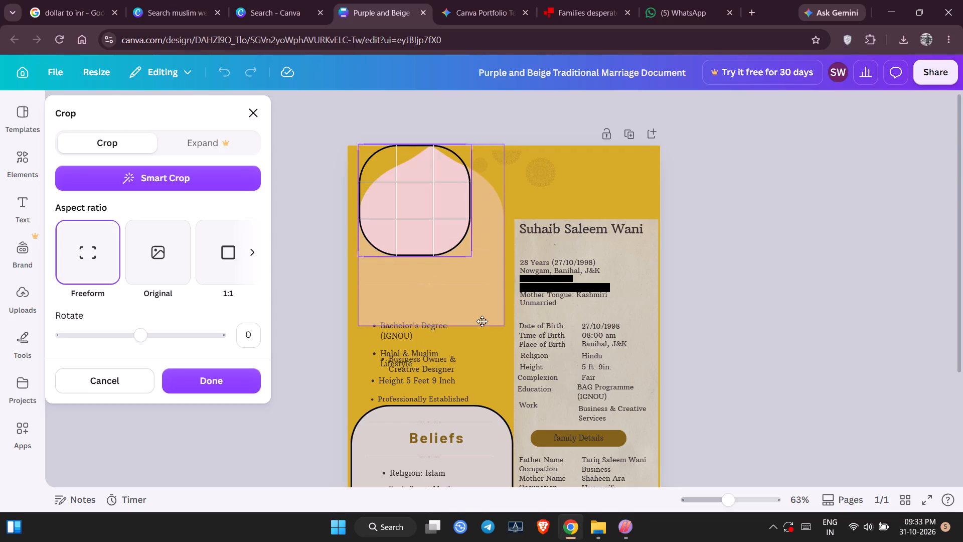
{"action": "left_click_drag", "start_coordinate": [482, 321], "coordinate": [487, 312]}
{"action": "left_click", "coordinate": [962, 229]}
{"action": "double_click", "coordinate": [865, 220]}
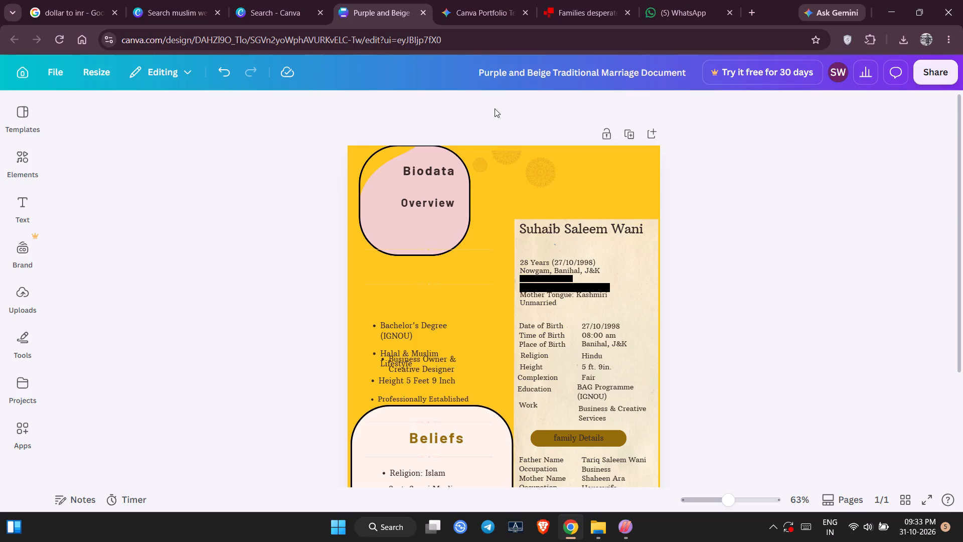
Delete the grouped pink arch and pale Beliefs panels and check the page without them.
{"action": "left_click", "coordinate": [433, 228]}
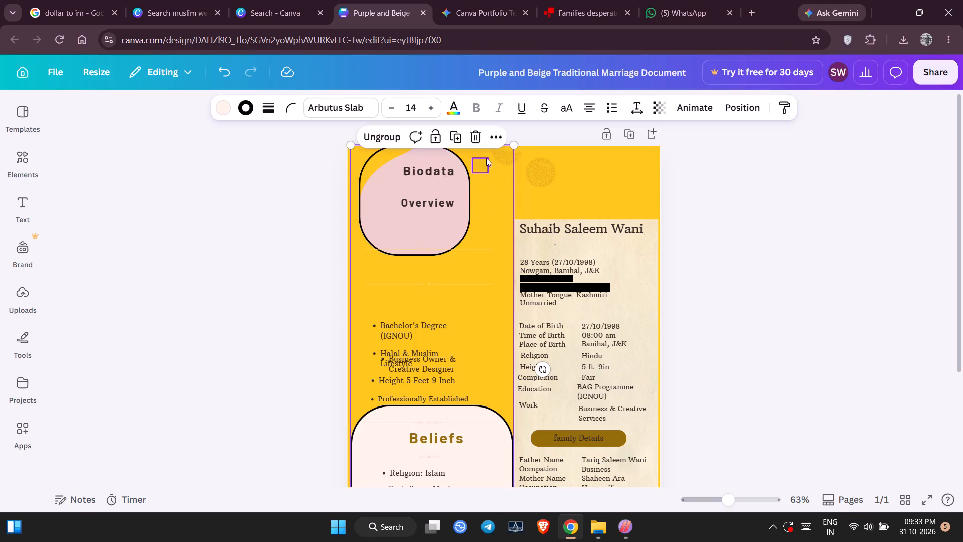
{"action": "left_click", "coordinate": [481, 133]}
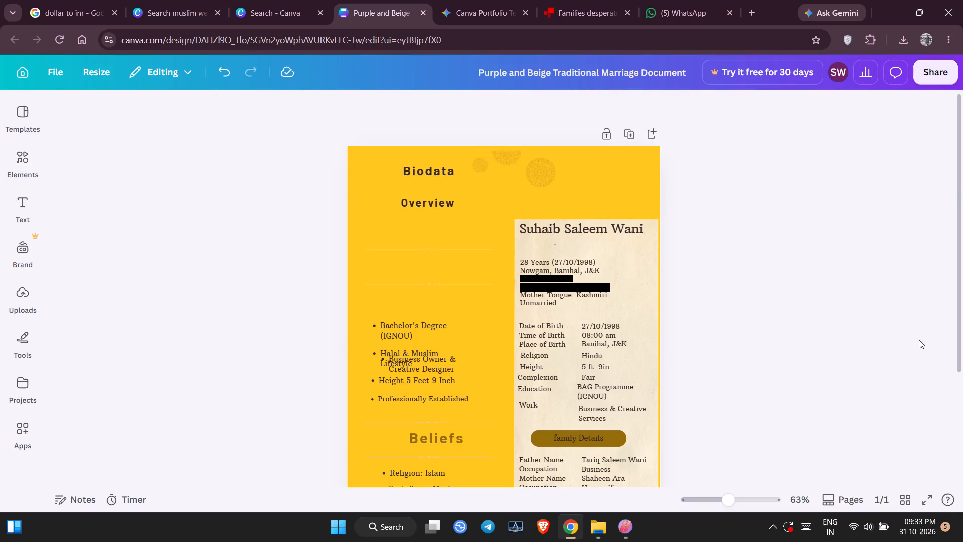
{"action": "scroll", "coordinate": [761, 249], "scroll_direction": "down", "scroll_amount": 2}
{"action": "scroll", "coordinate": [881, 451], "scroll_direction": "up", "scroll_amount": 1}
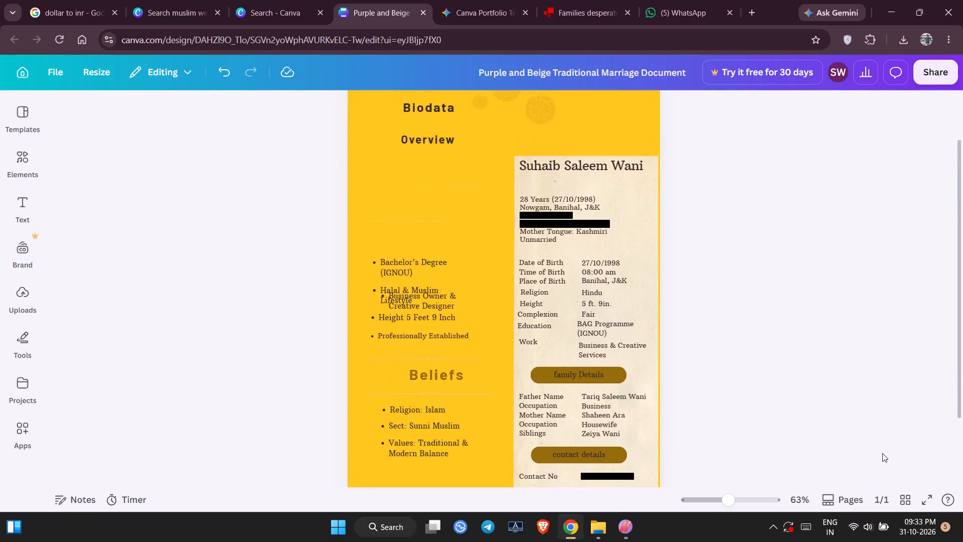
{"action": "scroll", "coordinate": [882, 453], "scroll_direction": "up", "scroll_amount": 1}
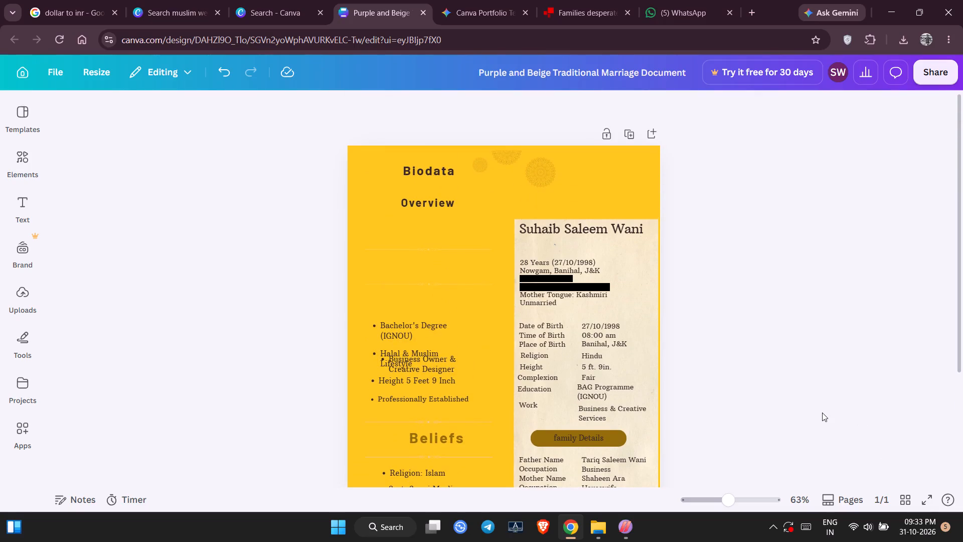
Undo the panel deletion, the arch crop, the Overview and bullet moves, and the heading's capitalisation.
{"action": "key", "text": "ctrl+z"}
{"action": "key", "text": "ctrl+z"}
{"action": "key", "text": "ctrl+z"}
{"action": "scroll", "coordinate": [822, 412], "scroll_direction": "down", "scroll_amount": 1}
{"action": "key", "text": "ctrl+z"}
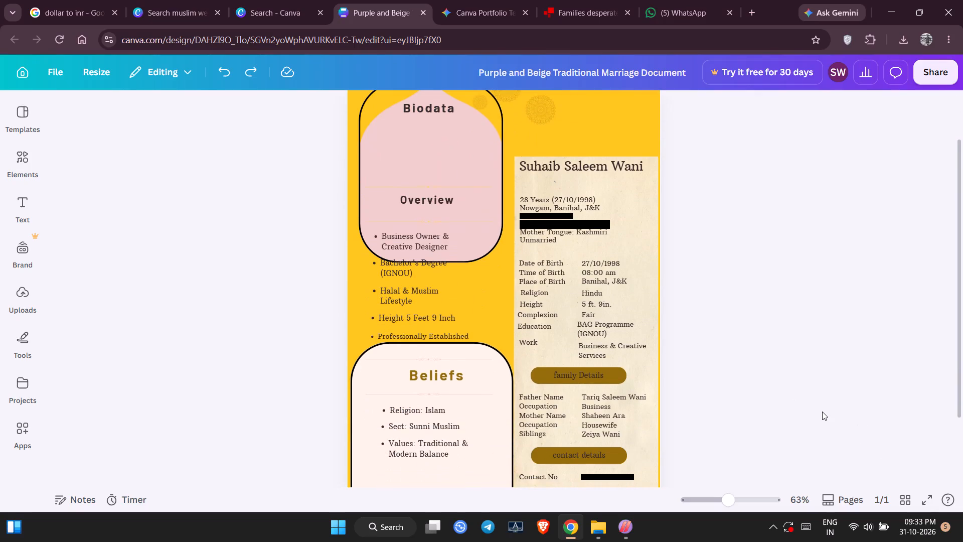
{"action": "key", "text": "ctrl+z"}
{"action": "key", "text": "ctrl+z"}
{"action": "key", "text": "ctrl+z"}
Undo the earlier heading move and panel outlines, scaling and rounding, back to the short pink arch above the full-length pale panel.
{"action": "key", "text": "ctrl+z"}
{"action": "key", "text": "ctrl+z"}
{"action": "key", "text": "ctrl+z"}
{"action": "key", "text": "ctrl+z"}
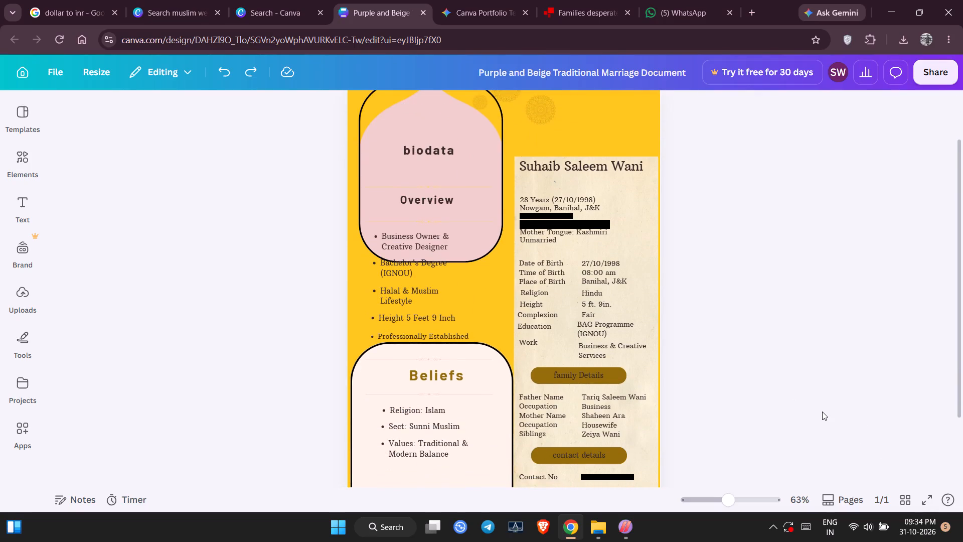
{"action": "key", "text": "ctrl+z"}
{"action": "key", "text": "ctrl+z"}
{"action": "key", "text": "ctrl+z"}
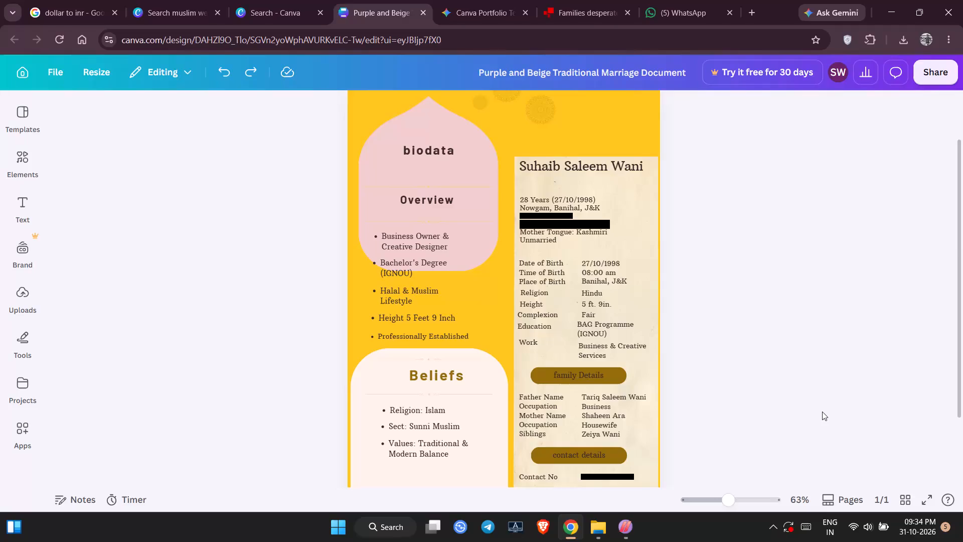
{"action": "key", "text": "ctrl+z"}
{"action": "key", "text": "ctrl+z"}
{"action": "key", "text": "ctrl+z"}
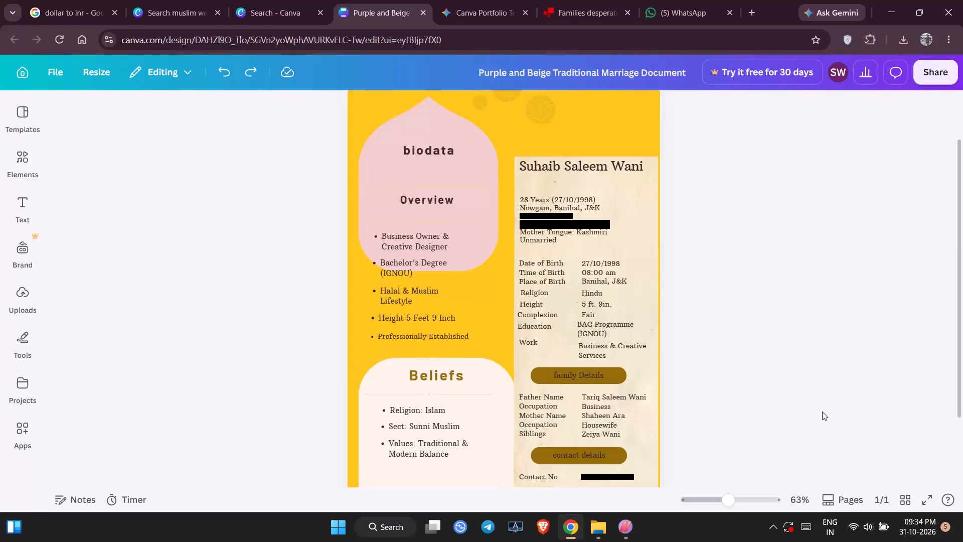
{"action": "key", "text": "ctrl+z"}
{"action": "key", "text": "ctrl+z"}
{"action": "key", "text": "ctrl+z"}
{"action": "key", "text": "ctrl+z"}
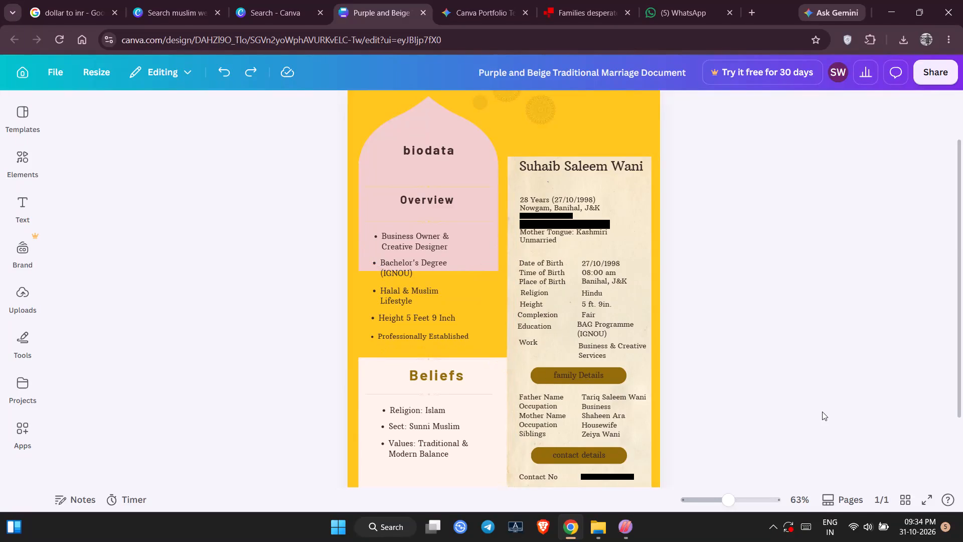
{"action": "key", "text": "ctrl+z"}
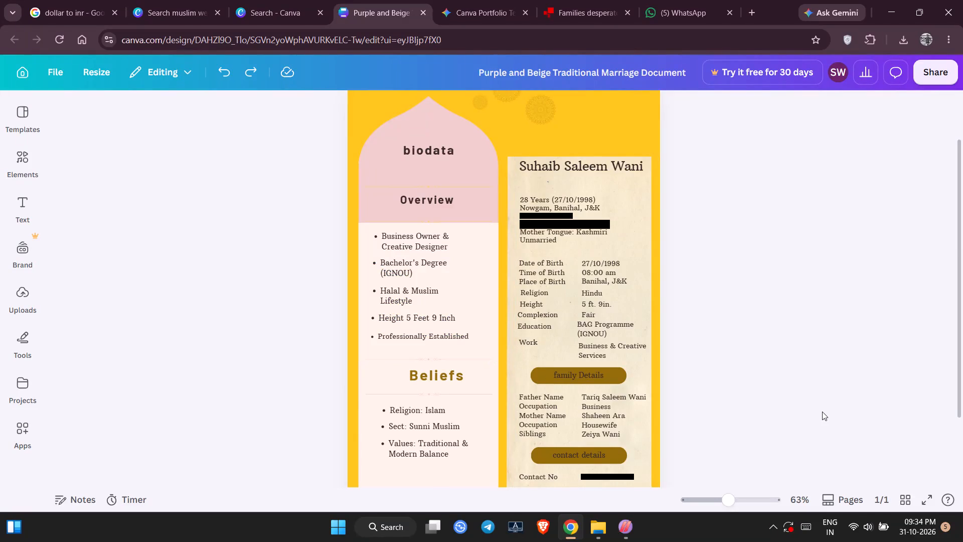
{"action": "key", "text": "ctrl+z"}
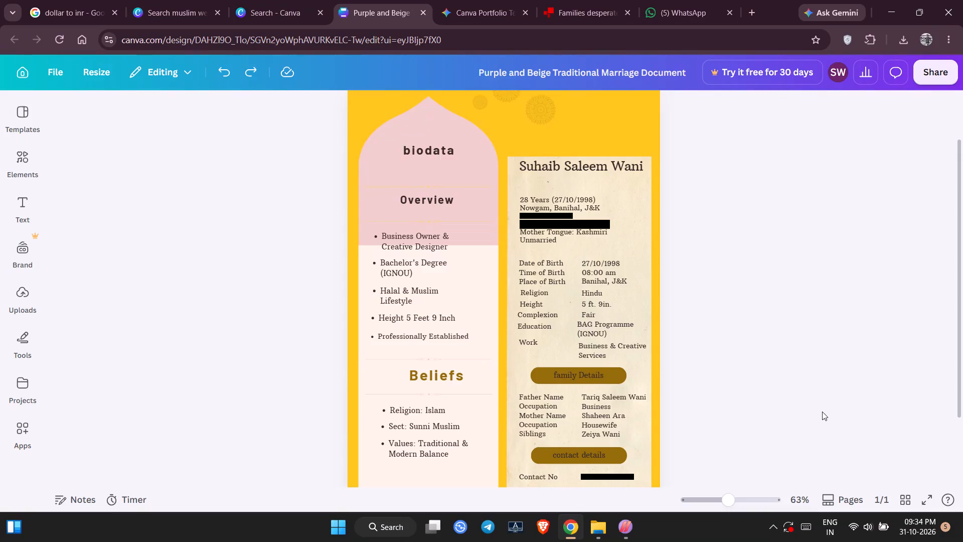
{"action": "key", "text": "ctrl+y"}
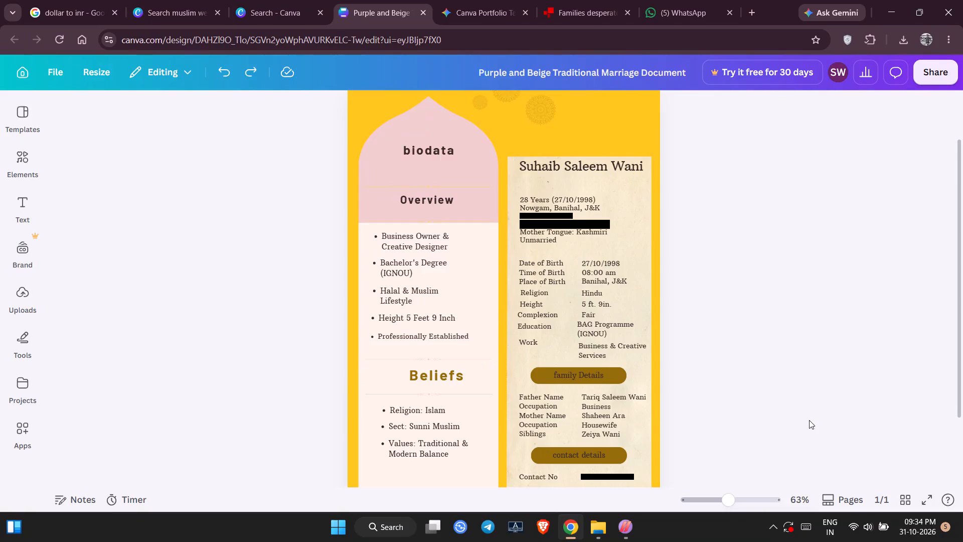
{"action": "left_click", "coordinate": [816, 332]}
{"action": "left_click", "coordinate": [962, 336]}
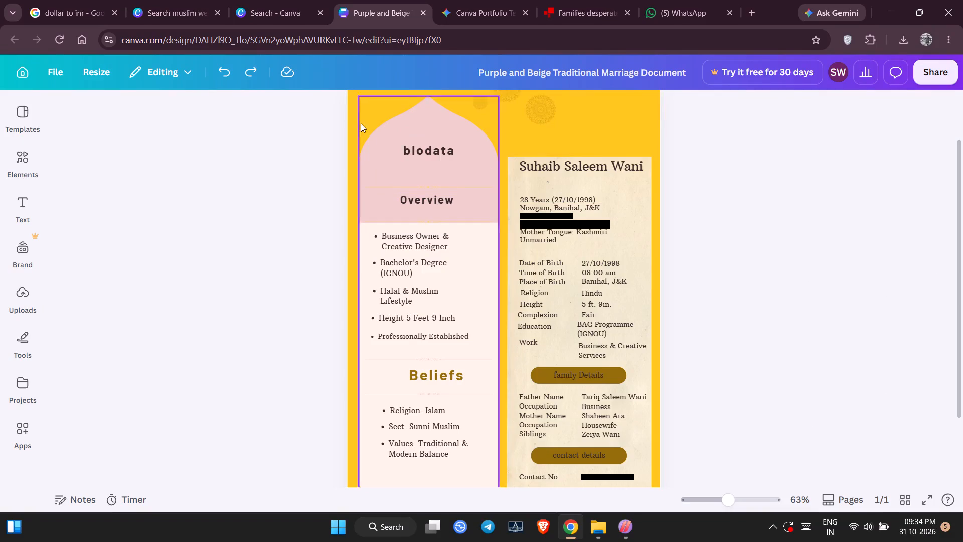
Nudge the biodata heading slightly left within the pink arch.
{"action": "left_click", "coordinate": [414, 145]}
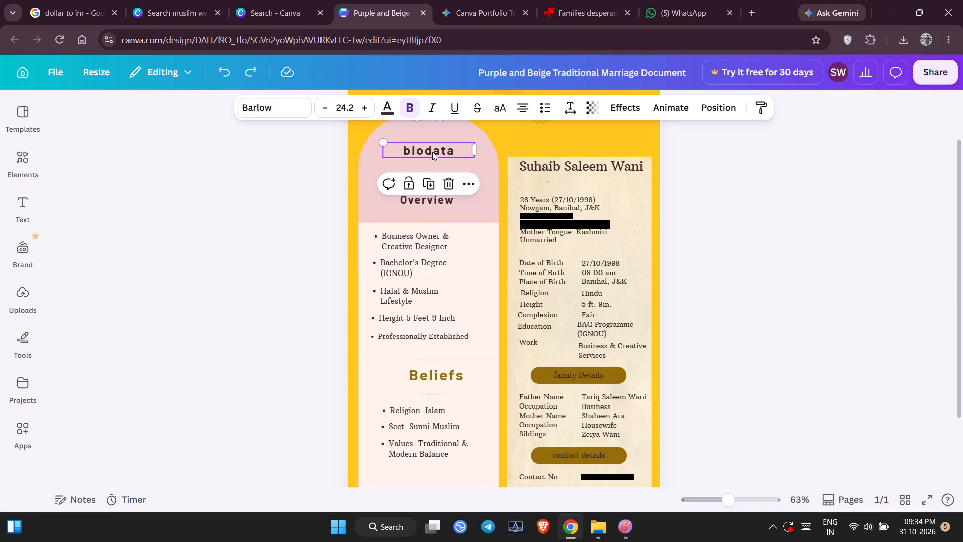
{"action": "key", "text": "Right"}
{"action": "key", "text": "Left"}
{"action": "key", "text": "Left"}
{"action": "key", "text": "Left"}
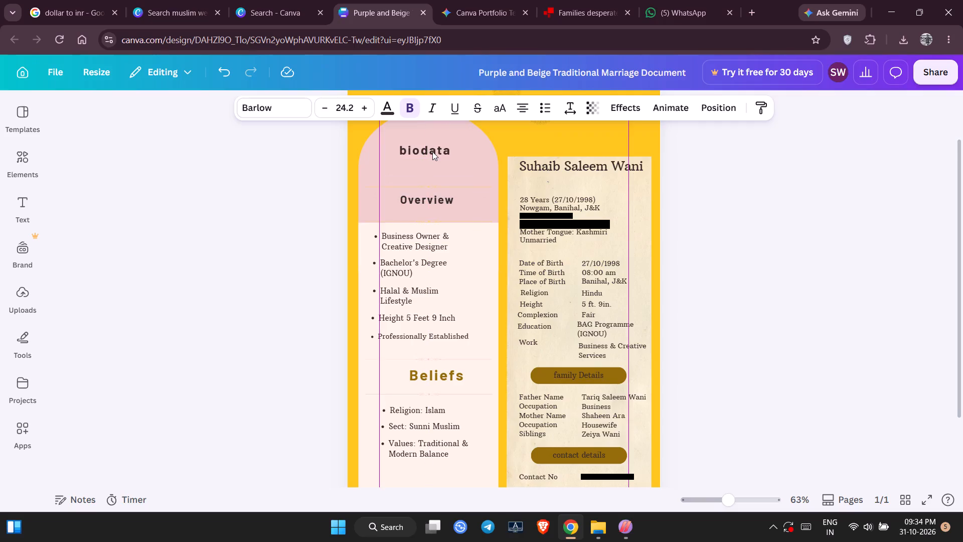
Capitalise the first letter of the heading in the pink arch so it reads "Biodata".
{"action": "left_click", "coordinate": [432, 152]}
{"action": "left_click", "coordinate": [432, 152]}
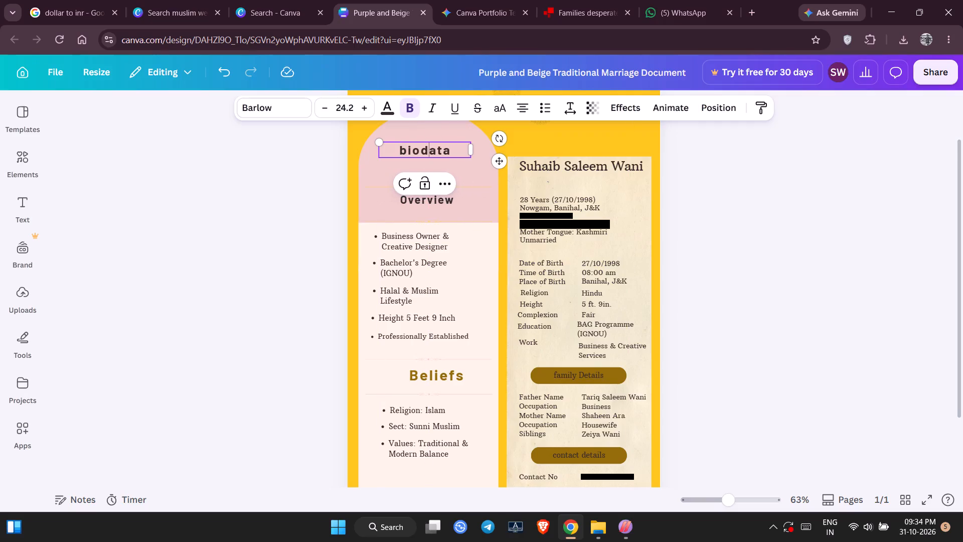
{"action": "key", "text": "Left"}
{"action": "key", "text": "Left"}
{"action": "key", "text": "Left"}
{"action": "key", "text": "BackSpace"}
{"action": "key", "text": "b"}
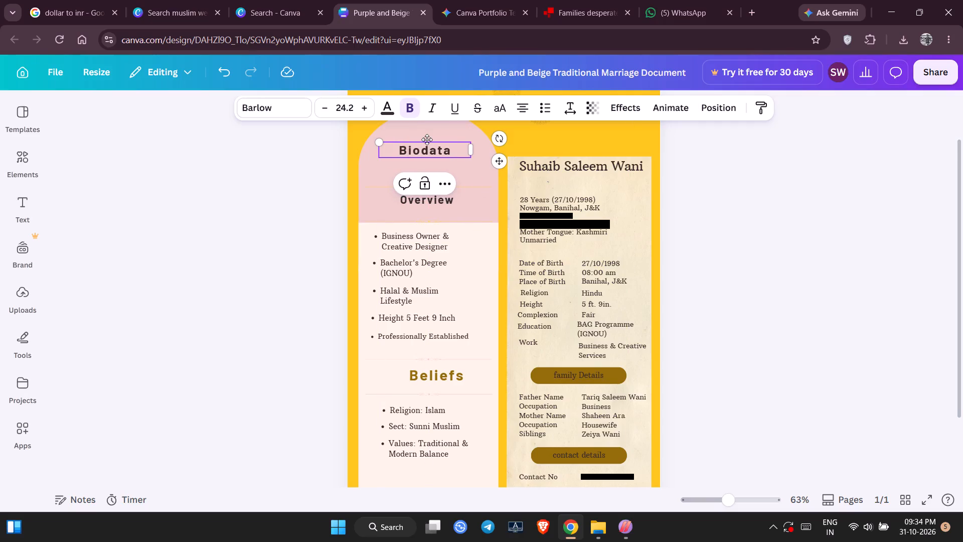
Enlarge the Biodata heading's font size to 39.2.
{"action": "triple_click", "coordinate": [362, 104]}
{"action": "triple_click", "coordinate": [362, 104]}
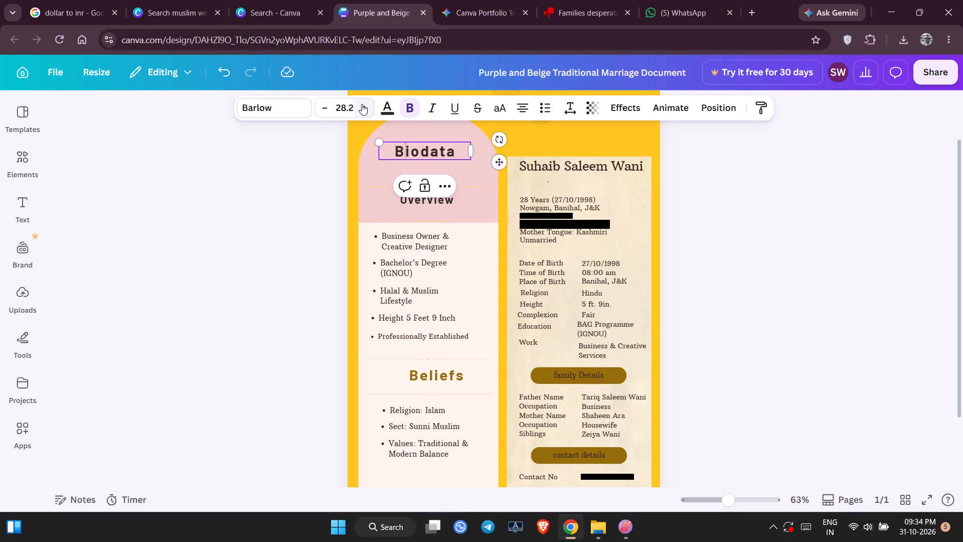
{"action": "triple_click", "coordinate": [362, 104]}
{"action": "triple_click", "coordinate": [362, 104]}
{"action": "triple_click", "coordinate": [362, 104]}
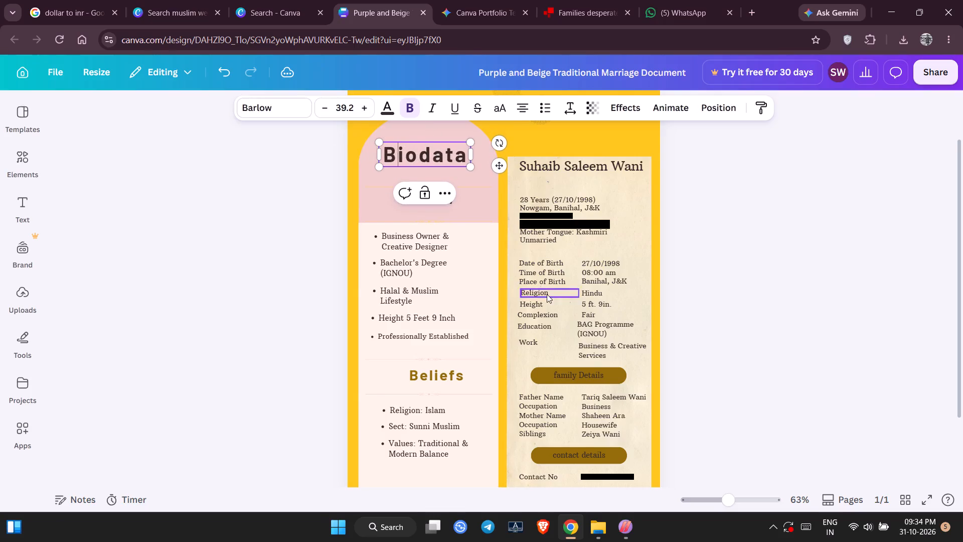
{"action": "scroll", "coordinate": [547, 294], "scroll_direction": "up", "scroll_amount": 1}
{"action": "left_click", "coordinate": [883, 289]}
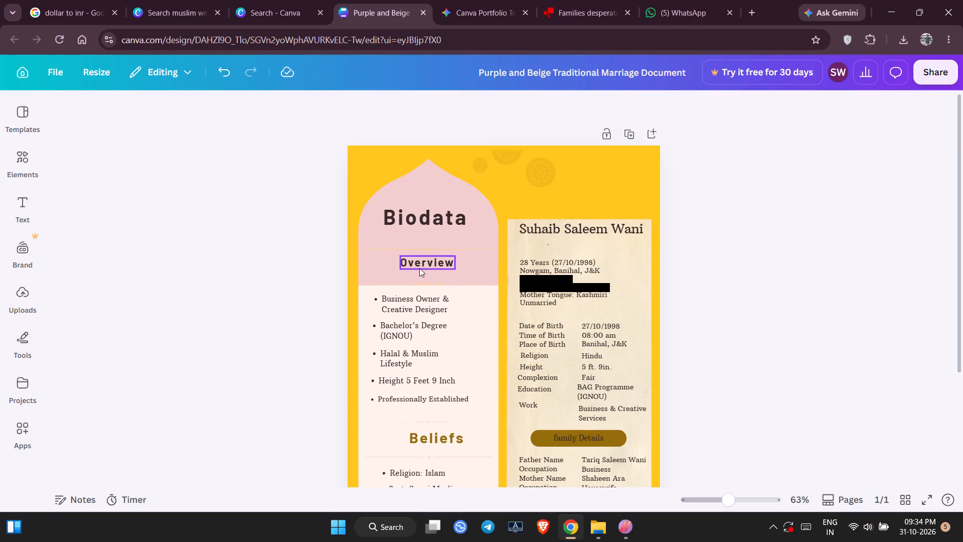
Increase the Overview heading's font size to 31.
{"action": "left_click", "coordinate": [419, 268]}
{"action": "triple_click", "coordinate": [366, 111]}
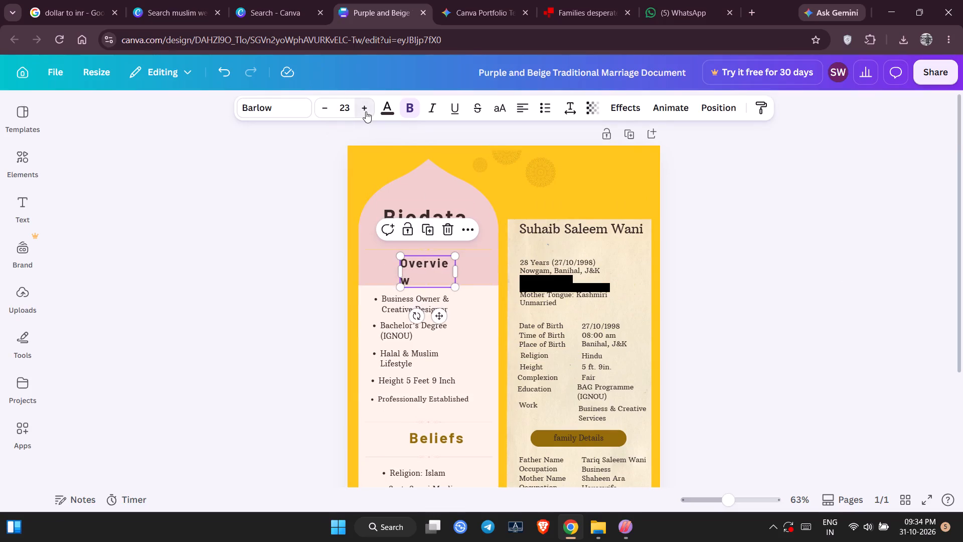
{"action": "triple_click", "coordinate": [366, 111]}
{"action": "triple_click", "coordinate": [365, 111]}
{"action": "left_click", "coordinate": [365, 111]}
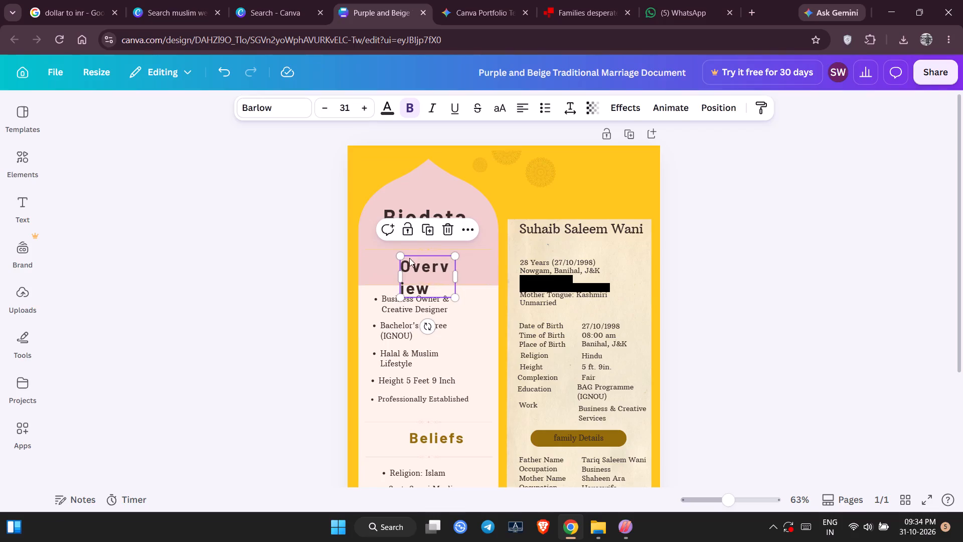
Widen the Overview text box to hold the word on one line and place it just below the Biodata heading.
{"action": "left_click_drag", "start_coordinate": [431, 280], "coordinate": [413, 256]}
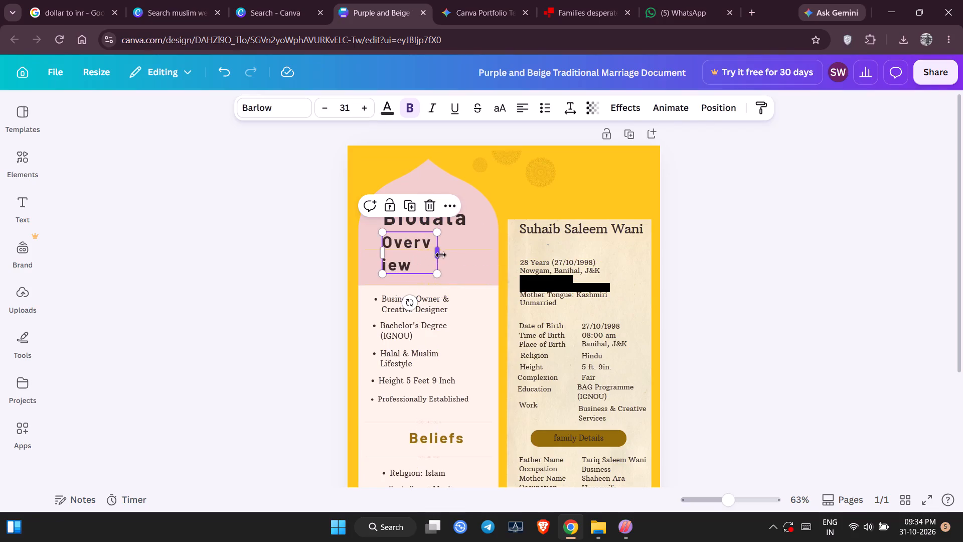
{"action": "left_click_drag", "start_coordinate": [441, 255], "coordinate": [479, 253]}
{"action": "key", "text": "Down"}
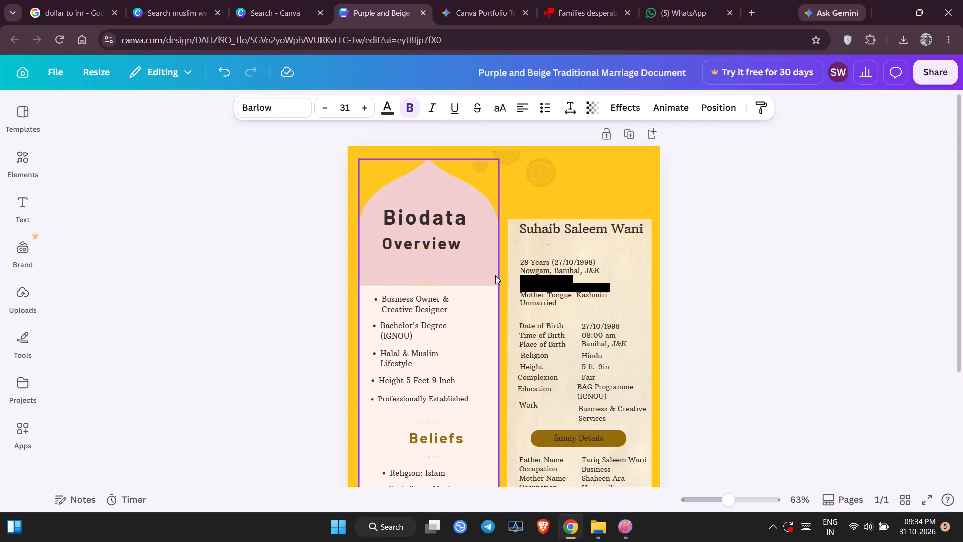
{"action": "key", "text": "Down"}
{"action": "key", "text": "Down"}
{"action": "left_click", "coordinate": [732, 311]}
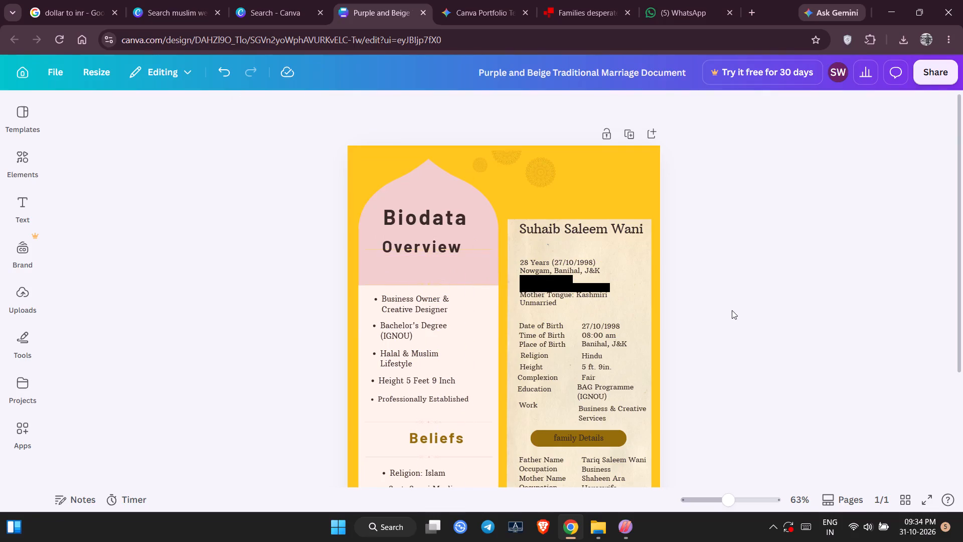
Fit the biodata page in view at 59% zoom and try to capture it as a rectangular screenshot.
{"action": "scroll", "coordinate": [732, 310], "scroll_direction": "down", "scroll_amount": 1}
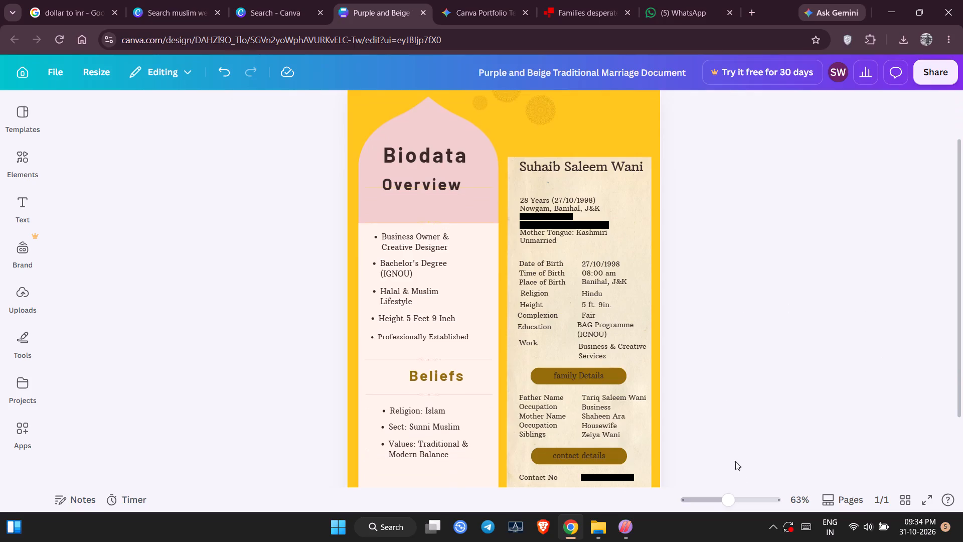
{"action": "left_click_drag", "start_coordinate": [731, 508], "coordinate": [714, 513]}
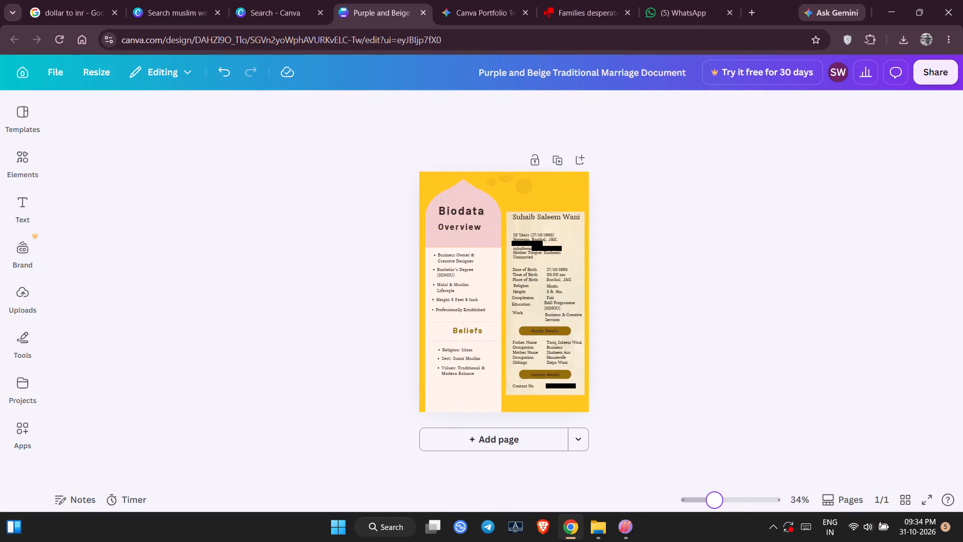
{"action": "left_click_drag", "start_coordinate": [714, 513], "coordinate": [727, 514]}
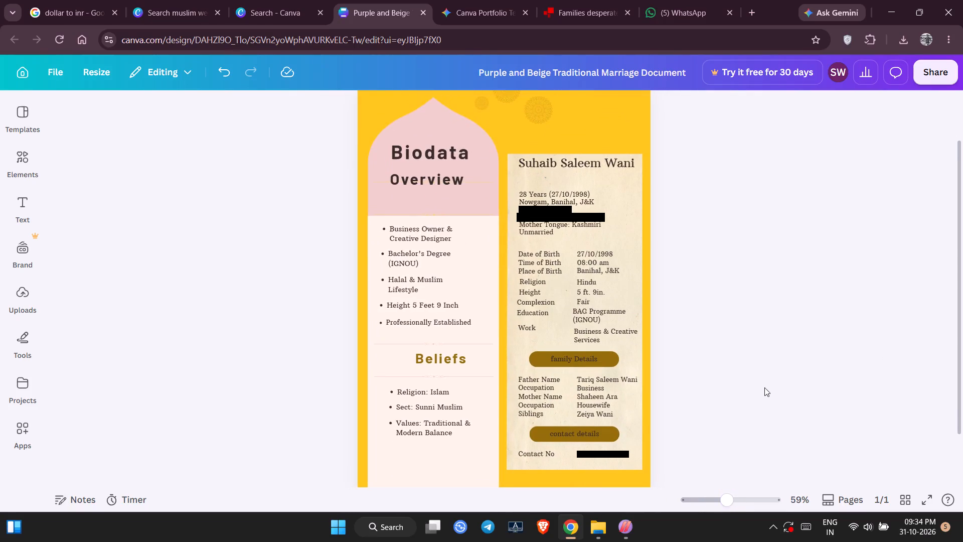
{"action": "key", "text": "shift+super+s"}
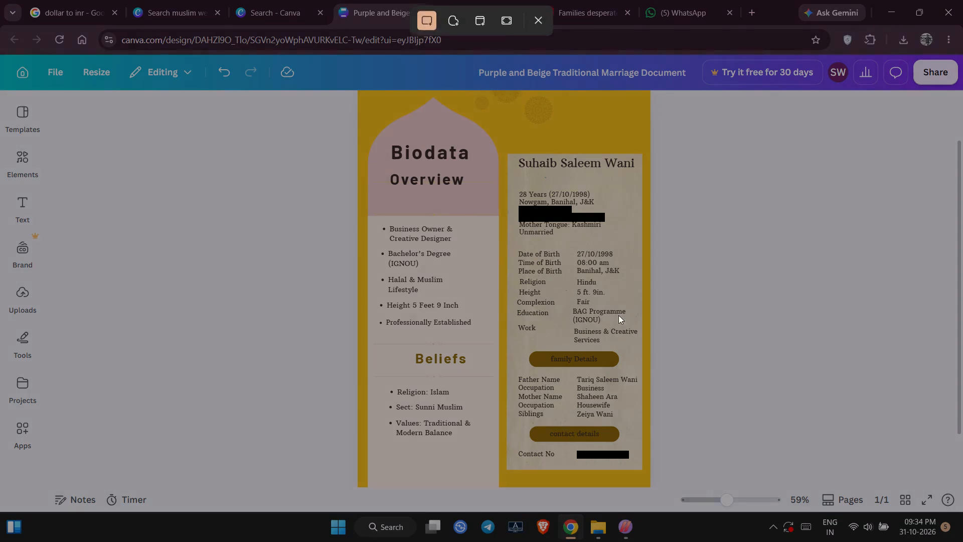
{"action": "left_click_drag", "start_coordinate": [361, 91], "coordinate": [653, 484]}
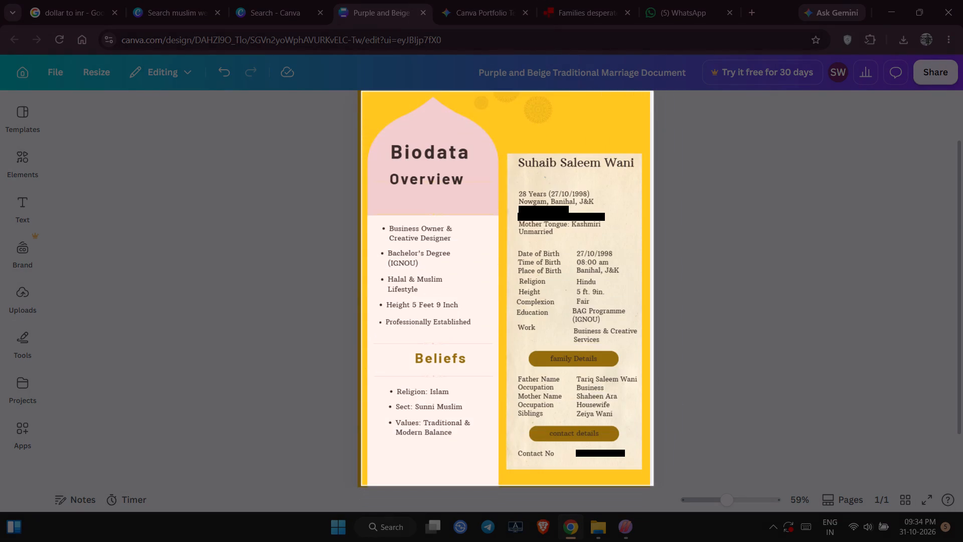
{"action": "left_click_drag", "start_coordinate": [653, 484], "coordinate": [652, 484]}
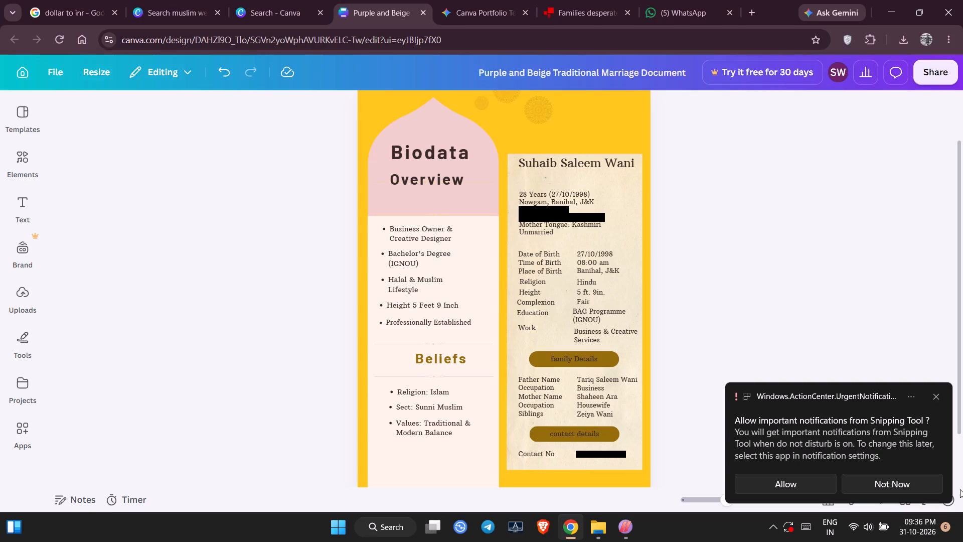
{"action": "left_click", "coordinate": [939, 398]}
Check the Screenshots folder in File Explorer for the new capture, then return to the Canva design.
{"action": "left_click", "coordinate": [889, 8]}
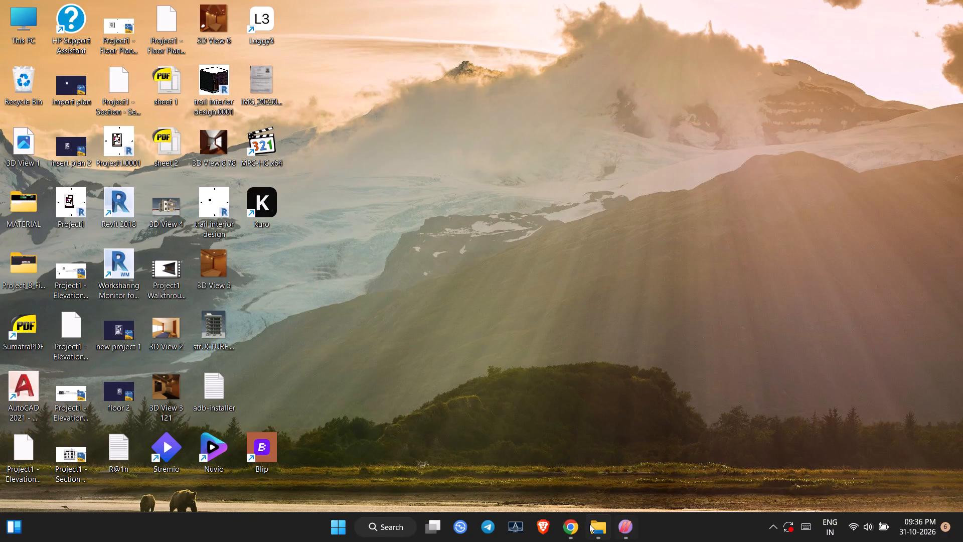
{"action": "left_click", "coordinate": [589, 524]}
{"action": "scroll", "coordinate": [565, 384], "scroll_direction": "down", "scroll_amount": 3}
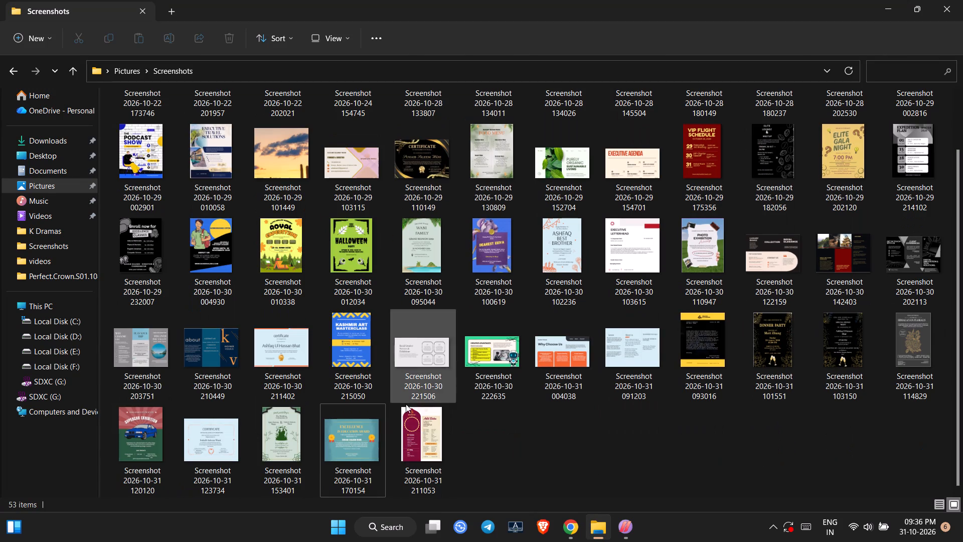
{"action": "left_click", "coordinate": [887, 9]}
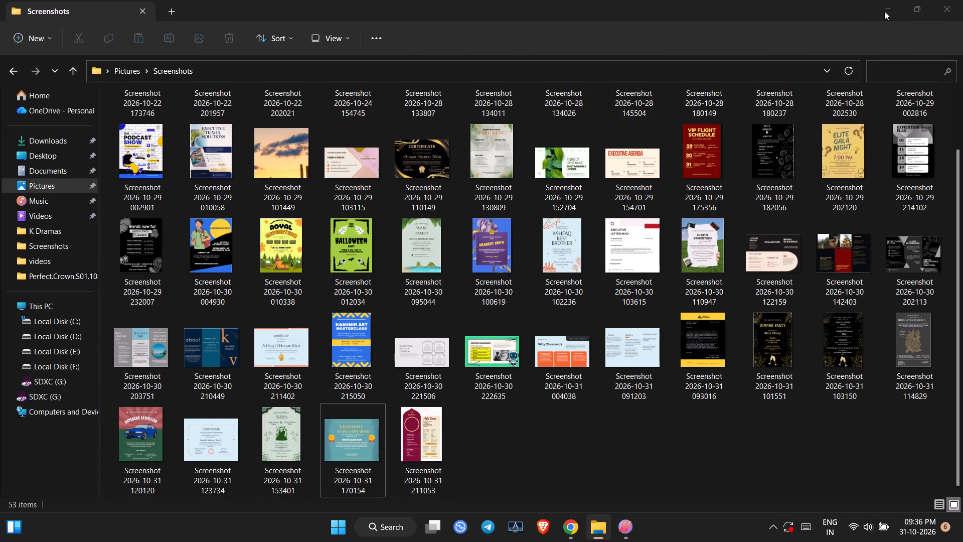
{"action": "left_click", "coordinate": [596, 524]}
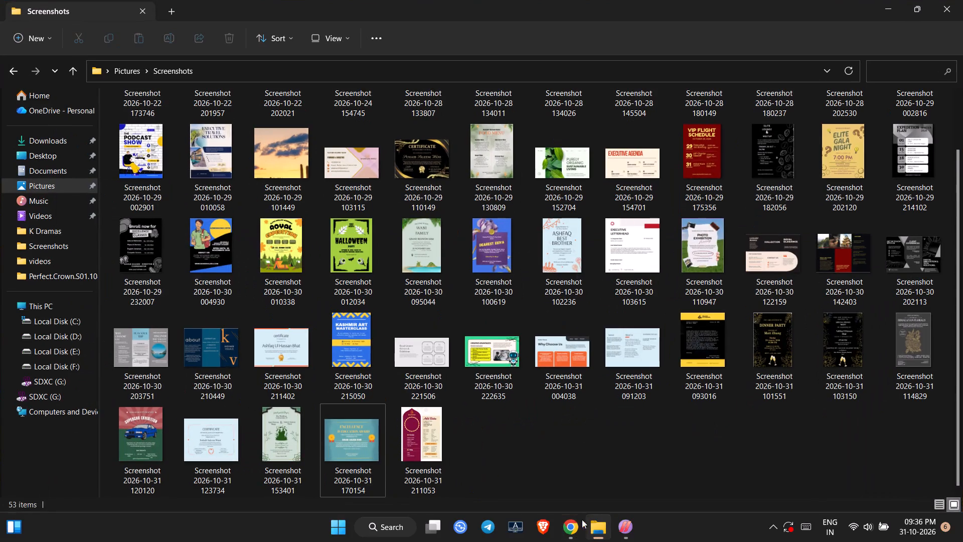
{"action": "left_click", "coordinate": [562, 524]}
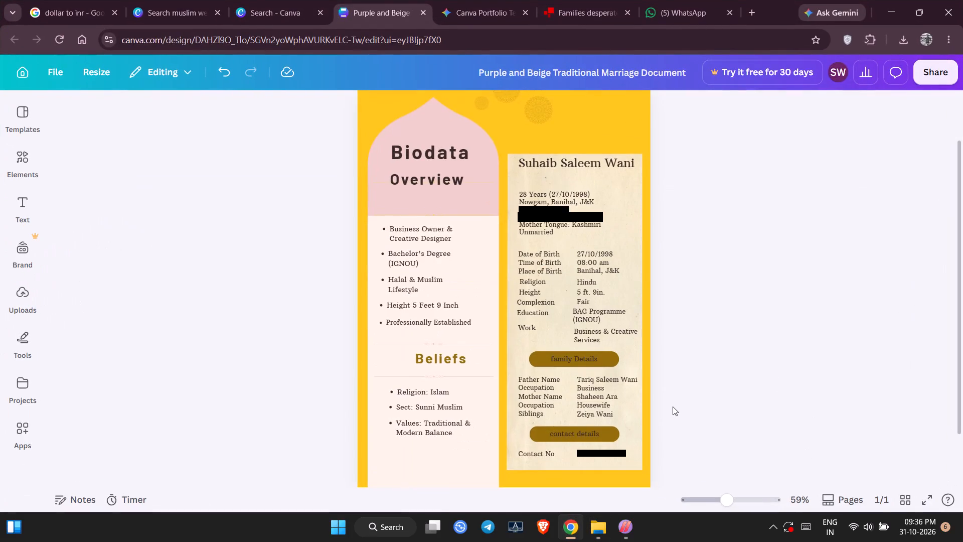
Capture a rectangular screenshot of the biodata page, from the arch down to the contact details.
{"action": "key", "text": "shift+super+s"}
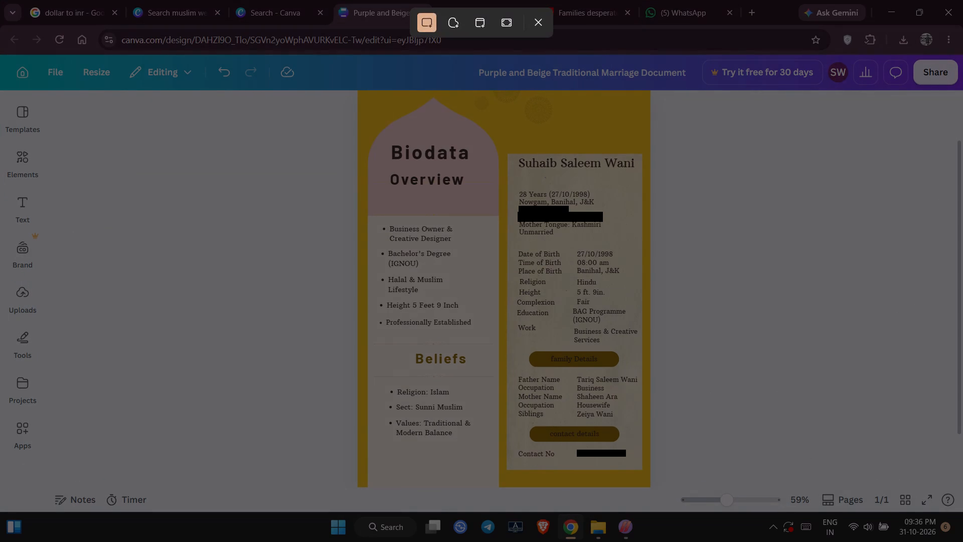
{"action": "left_click_drag", "start_coordinate": [358, 88], "coordinate": [618, 509]}
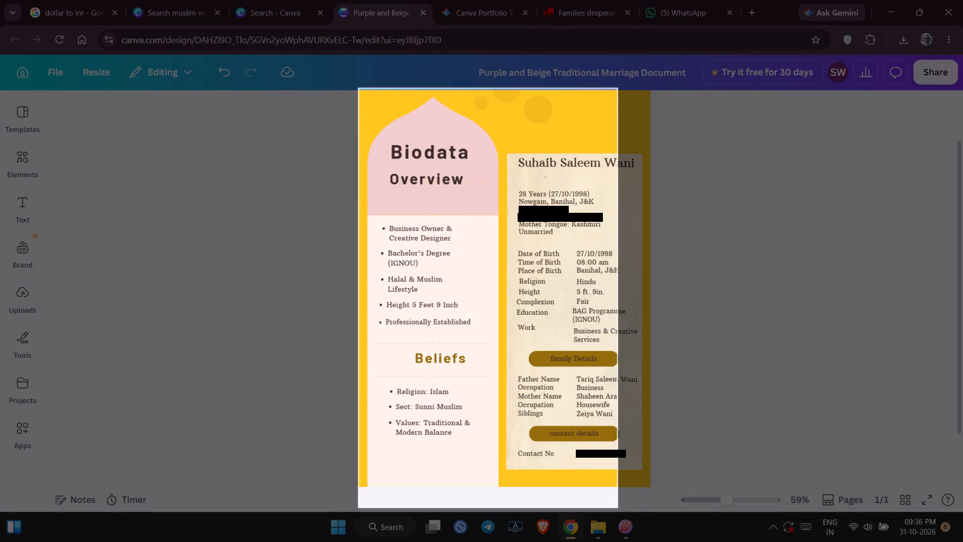
{"action": "left_click_drag", "start_coordinate": [618, 509], "coordinate": [649, 487]}
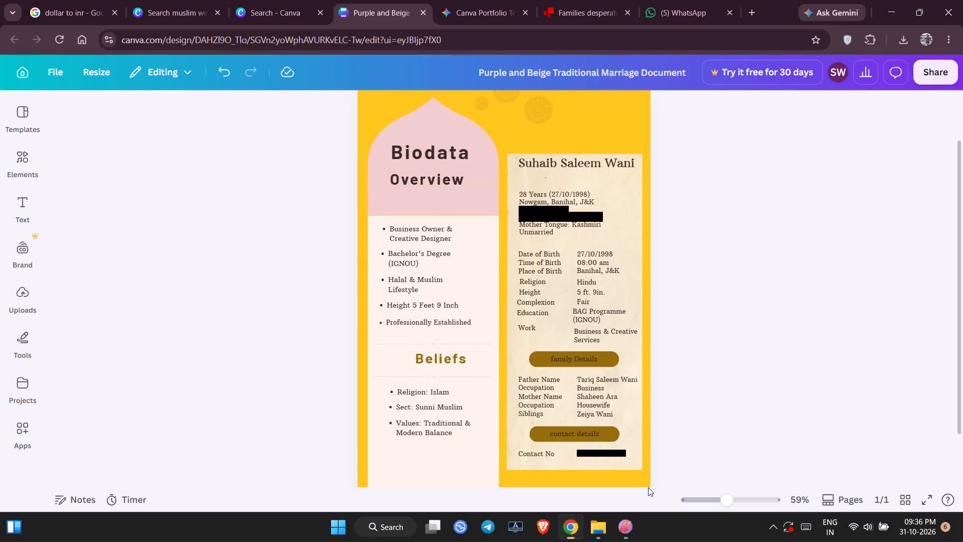
Compare the original maroon template screenshot with the new biodata screenshot in the image viewer.
{"action": "left_click", "coordinate": [890, 15]}
{"action": "left_click", "coordinate": [427, 447]}
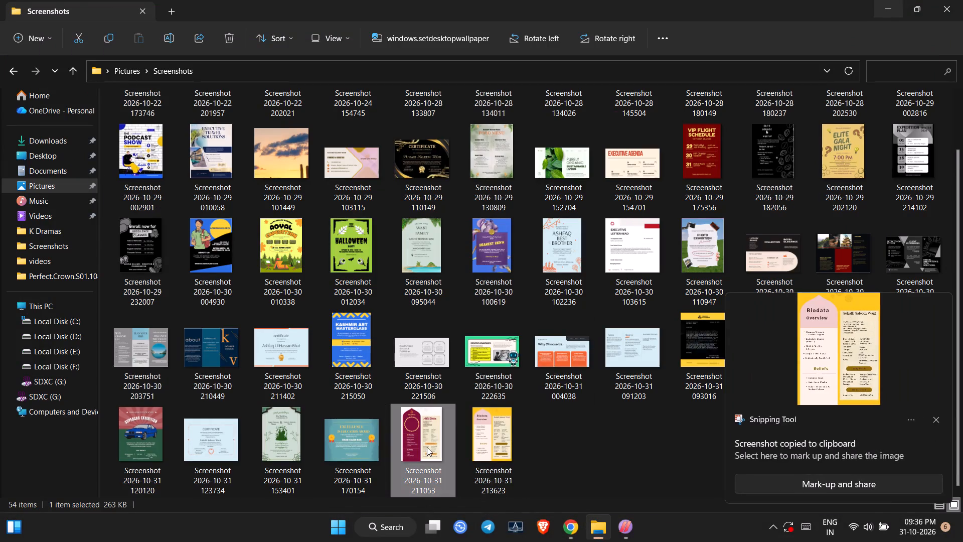
{"action": "double_click", "coordinate": [427, 447]}
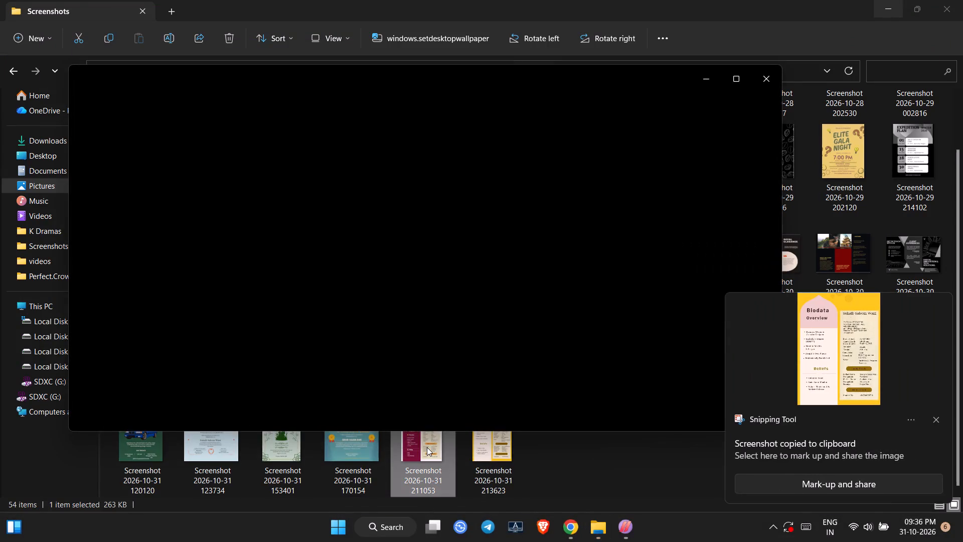
{"action": "left_click", "coordinate": [938, 419]}
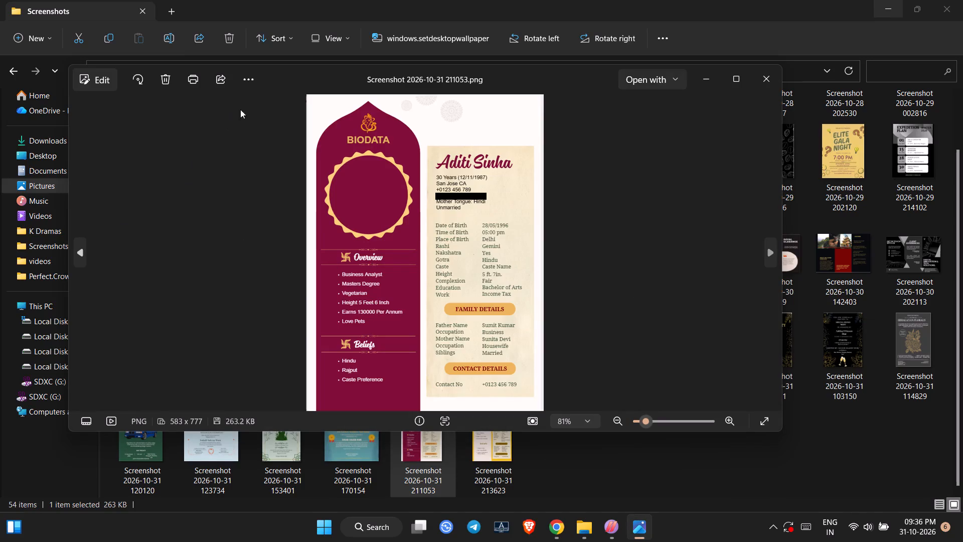
{"action": "left_click", "coordinate": [771, 253]}
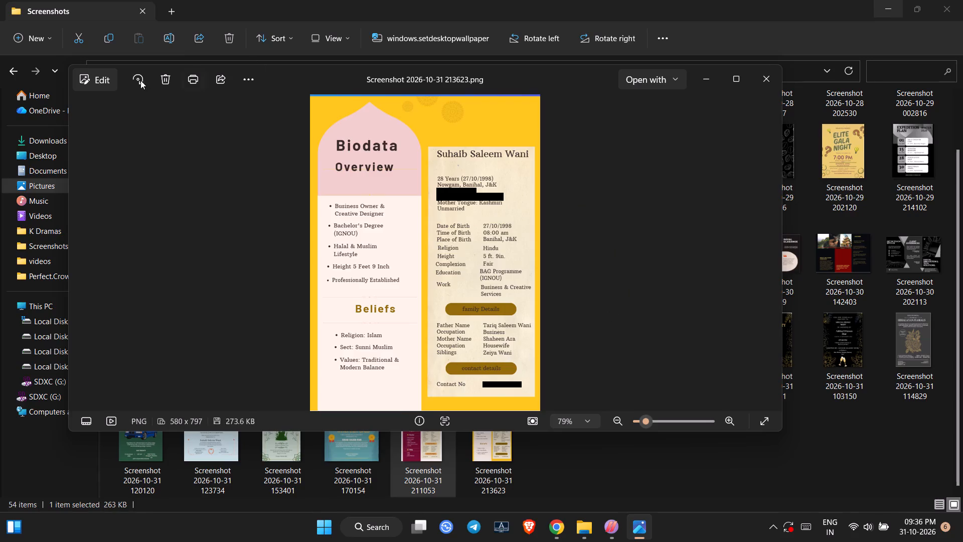
{"action": "left_click", "coordinate": [77, 255]}
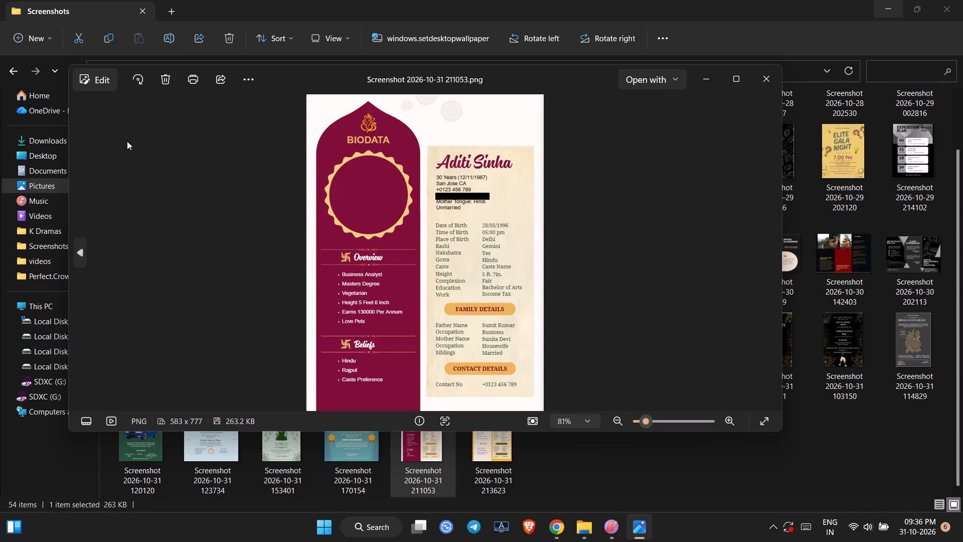
{"action": "left_click", "coordinate": [82, 251]}
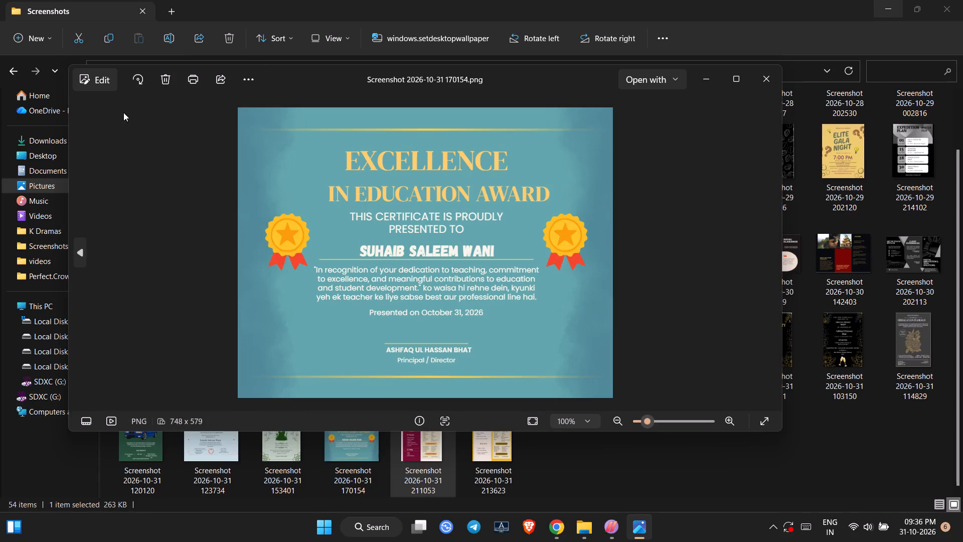
{"action": "left_click", "coordinate": [773, 247]}
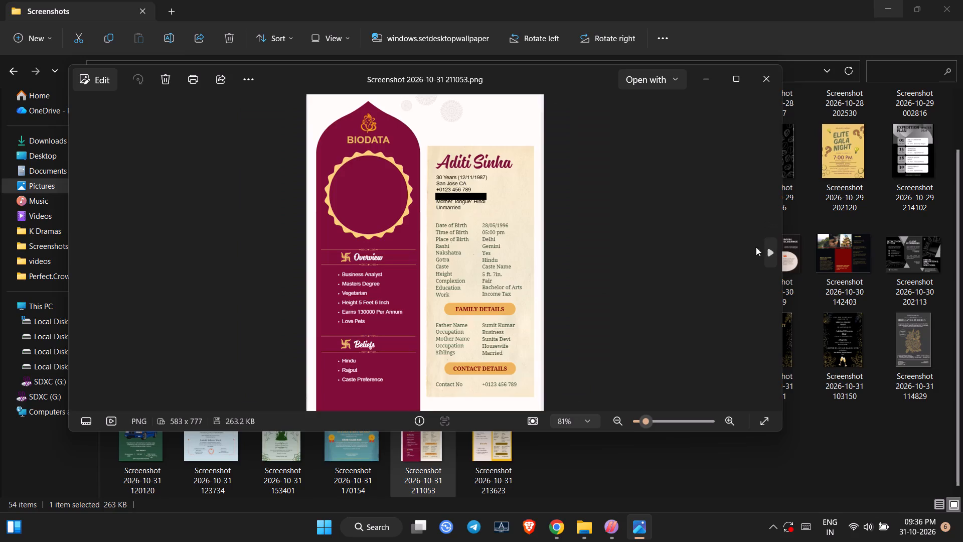
Delete the original template image Screenshot 2026-10-31 211053.png and close the image viewer and the Screenshots folder.
{"action": "left_click", "coordinate": [169, 80]}
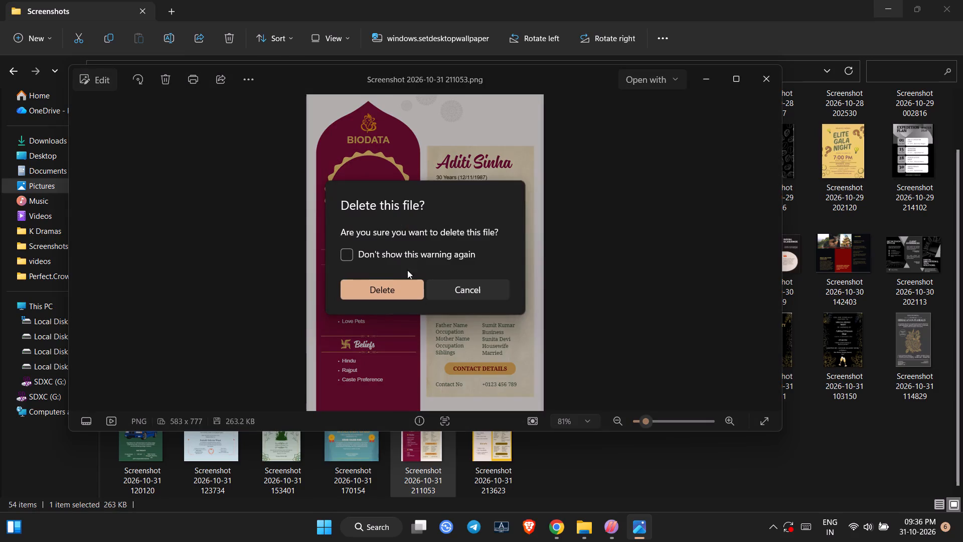
{"action": "left_click", "coordinate": [395, 287]}
{"action": "left_click", "coordinate": [763, 85]}
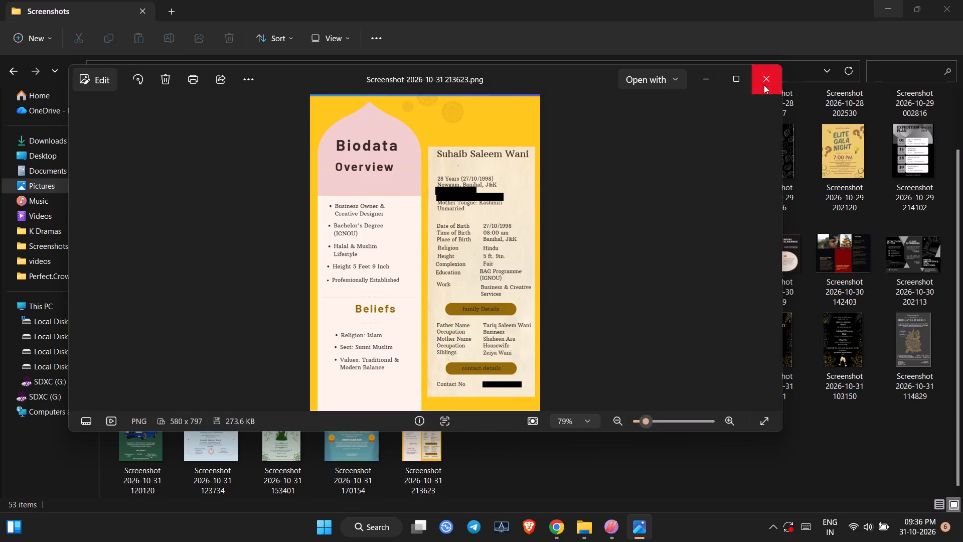
{"action": "left_click", "coordinate": [955, 10]}
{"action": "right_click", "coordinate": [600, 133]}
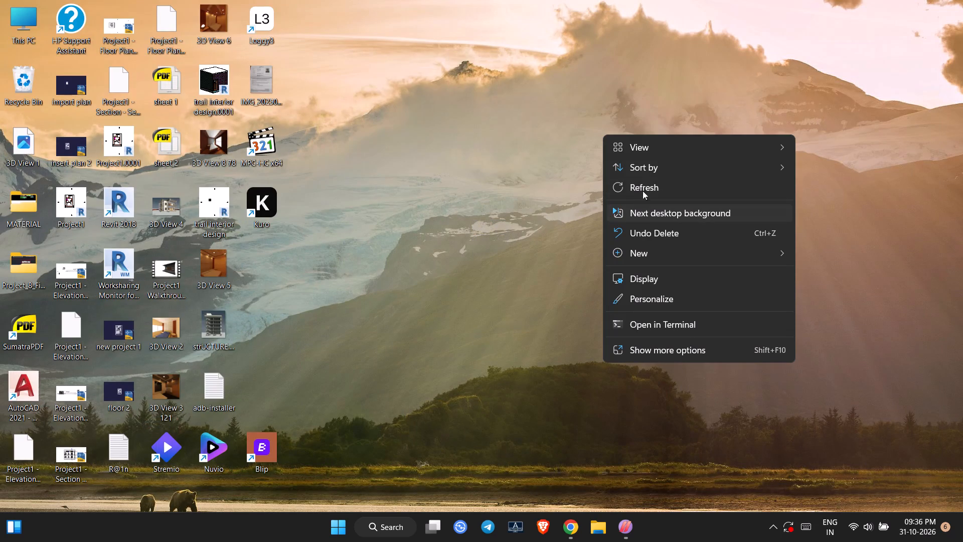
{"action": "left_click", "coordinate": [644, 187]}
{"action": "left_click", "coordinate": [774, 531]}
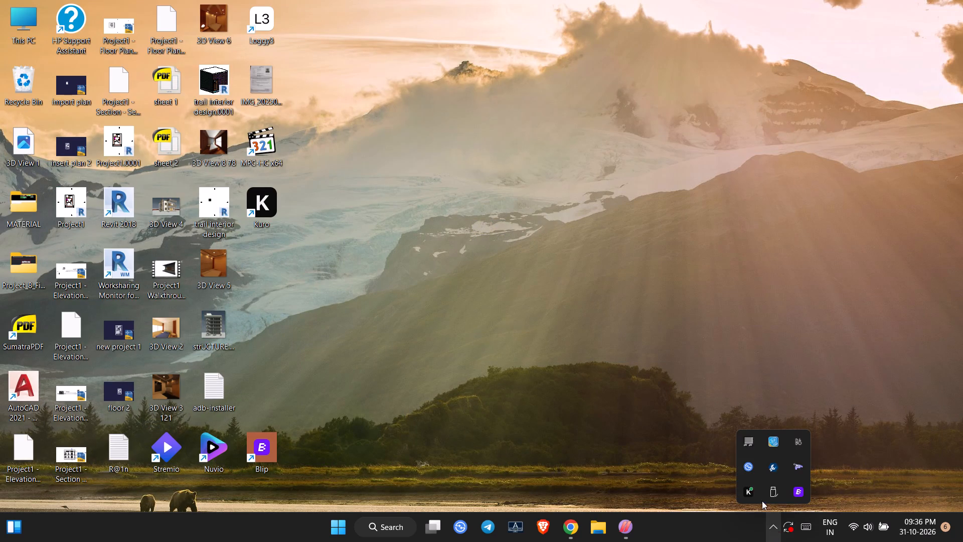